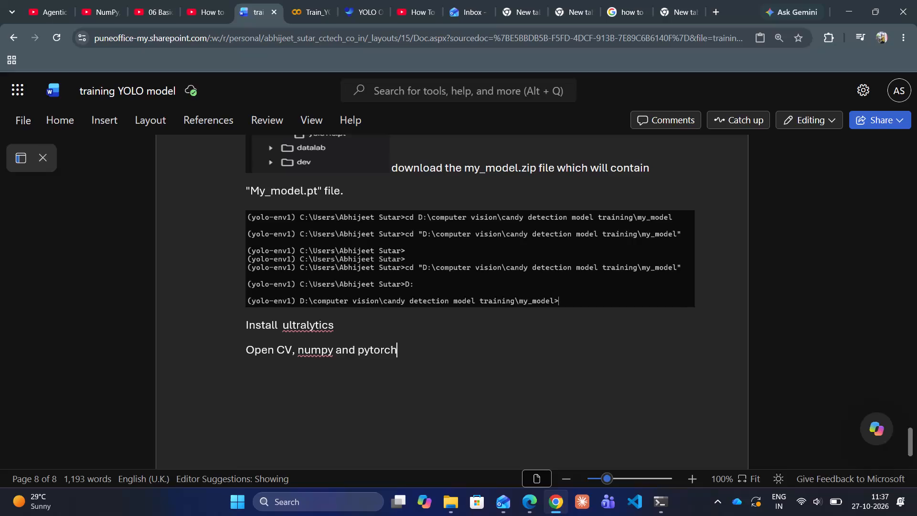
Insert "By installing" before "Open CV, numpy and pytorch" in the last line of the document.
click(246, 351)
text(by insta)
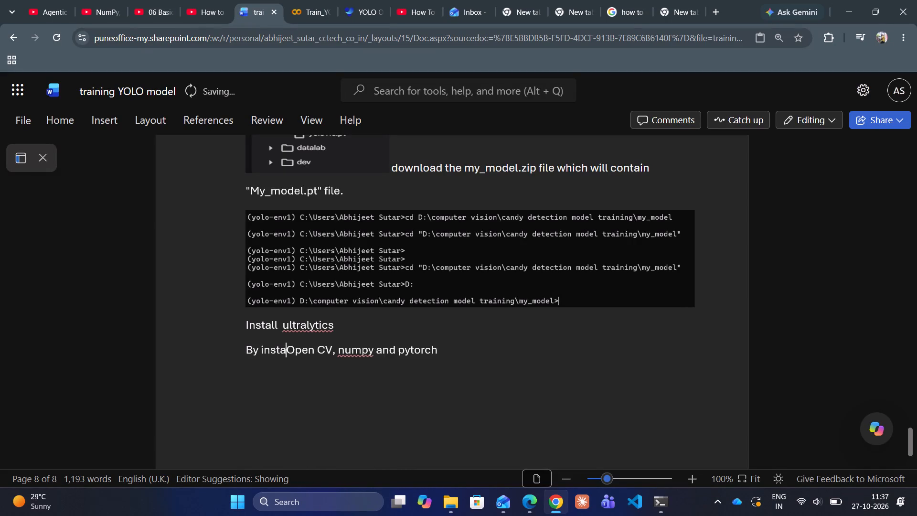
text(lling)
key(space)
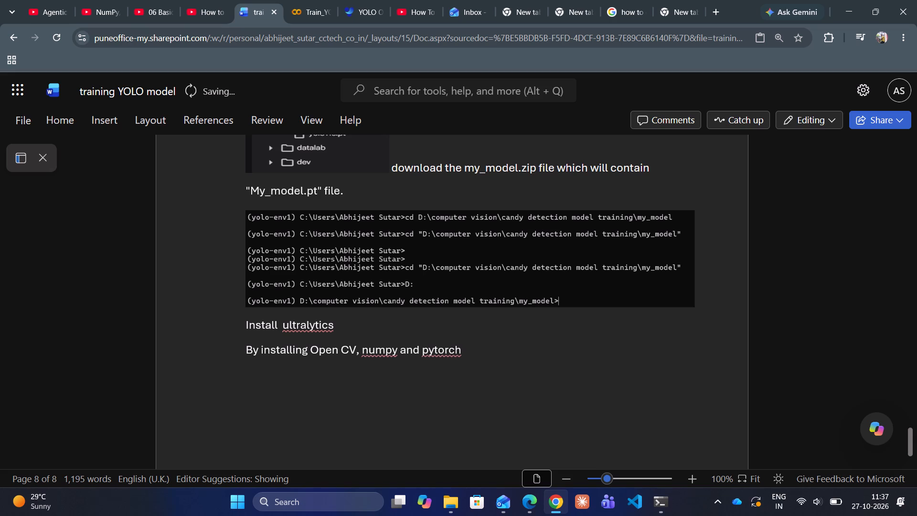
Continue the last line of the document after the word "pytorch", starting with a space.
click(474, 359)
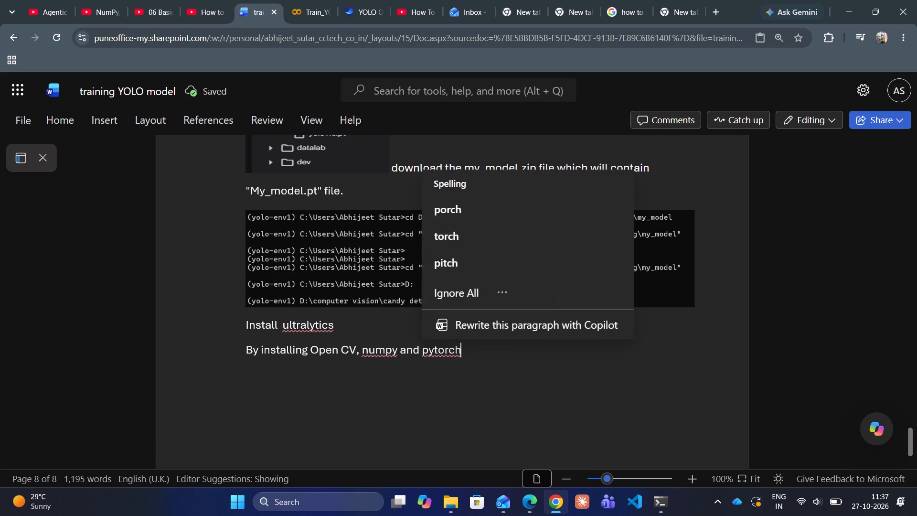
key(space)
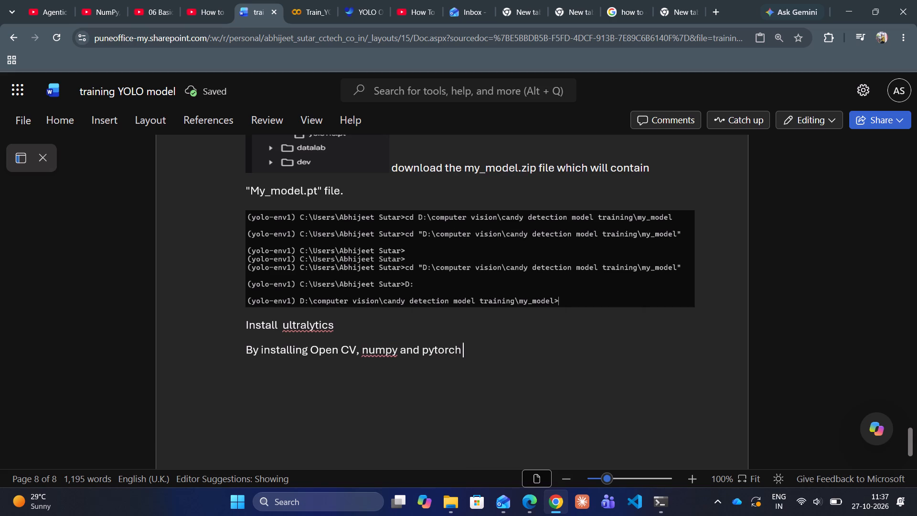
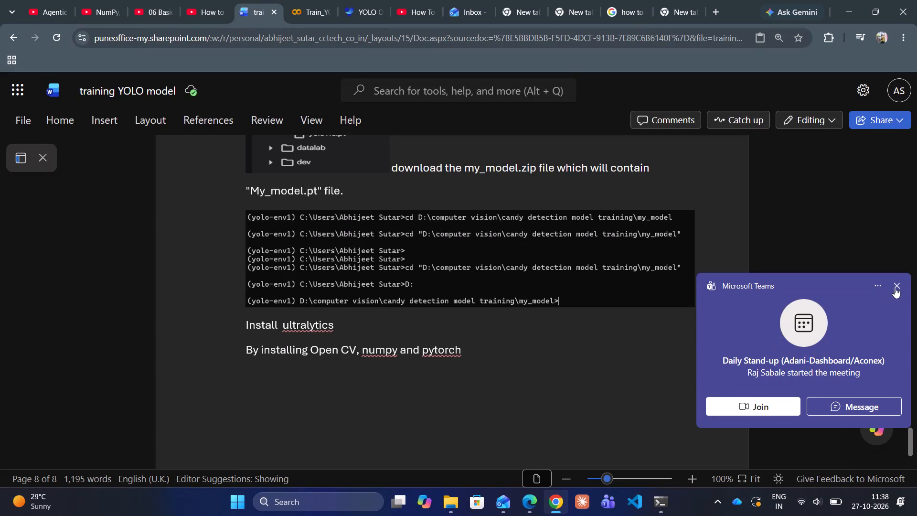
Dismiss the Microsoft Teams notification about the Daily Stand-up meeting without joining.
click(894, 286)
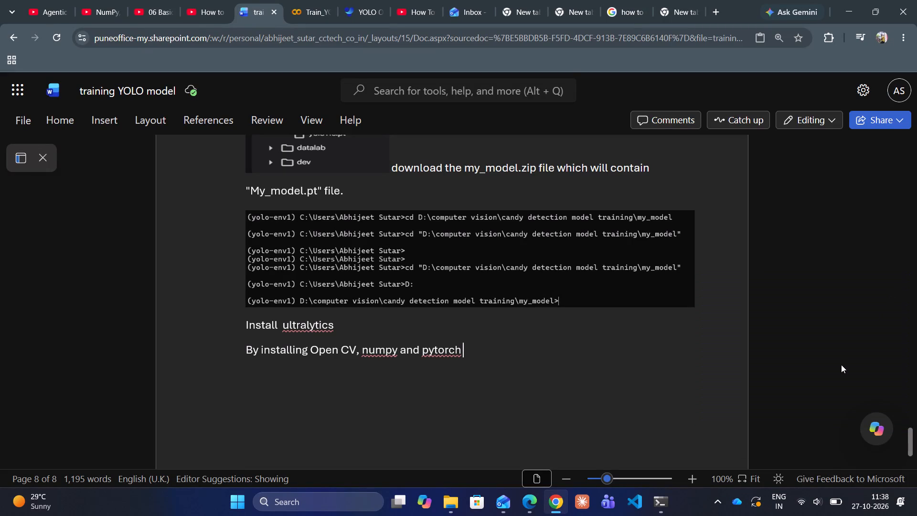
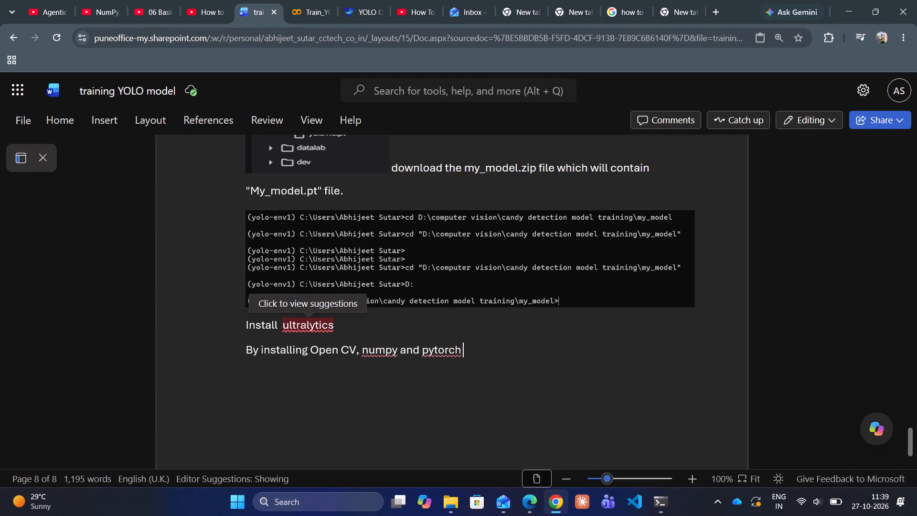
Copy the word "ultralytics" from the Install line into the sentence below it, right after "By installing".
drag(335, 327, 277, 323)
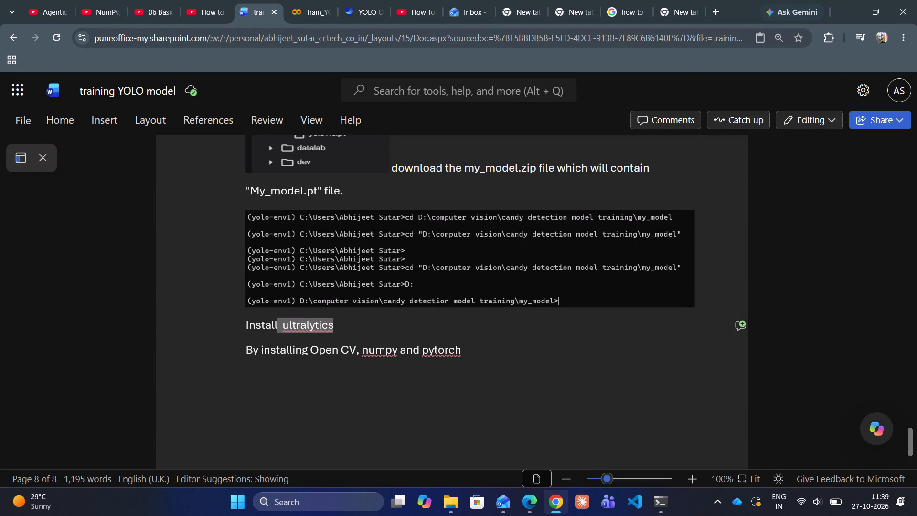
drag(277, 323, 281, 324)
key(ctrl+c)
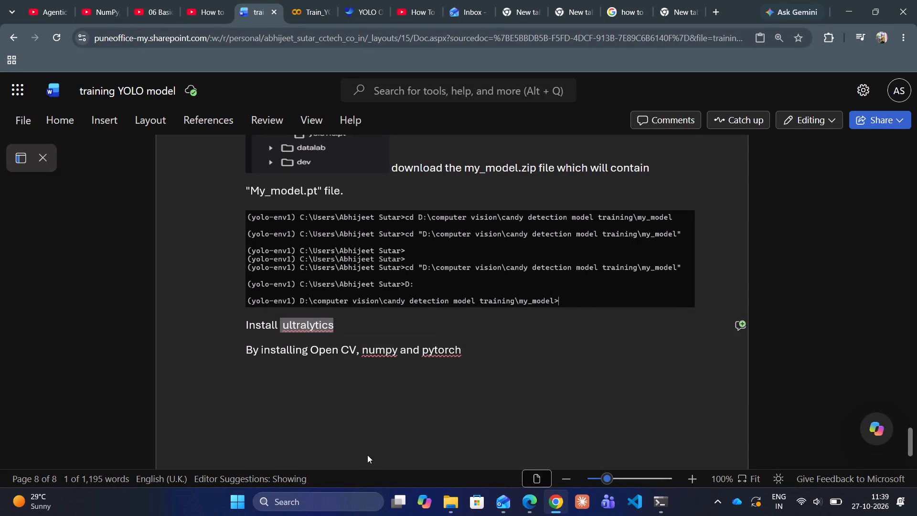
click(310, 355)
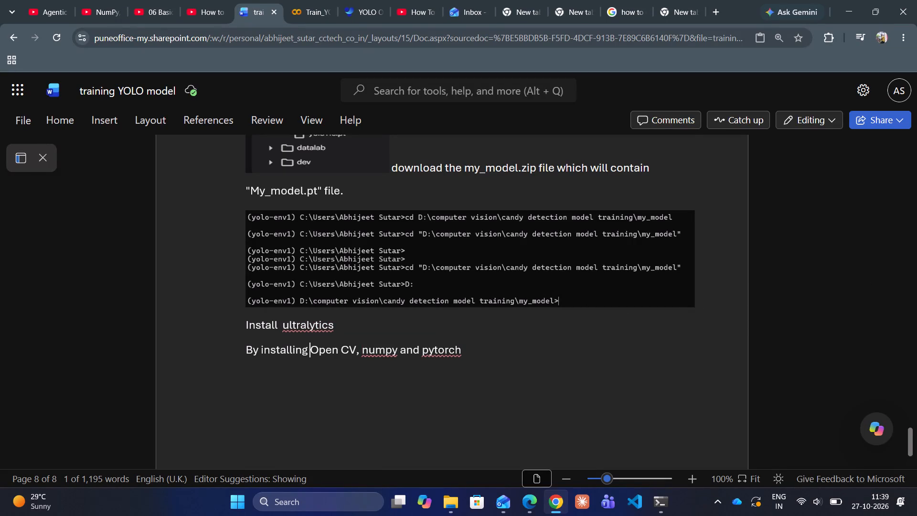
key(ctrl+v)
Insert "it will install required libraries like" between "ultralytics" and "Open CV" in the last sentence.
key(space)
text(it will)
key(space)
text(insta)
text(ll)
key(space)
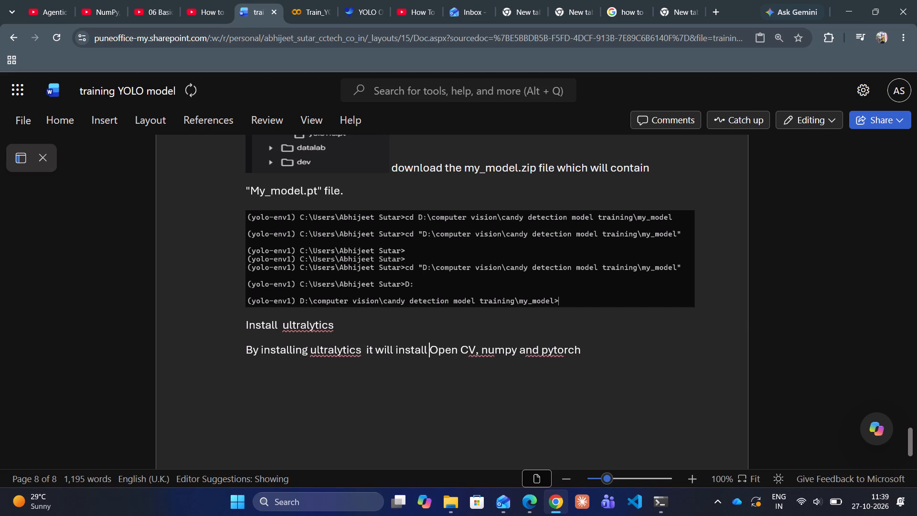
text(required librr)
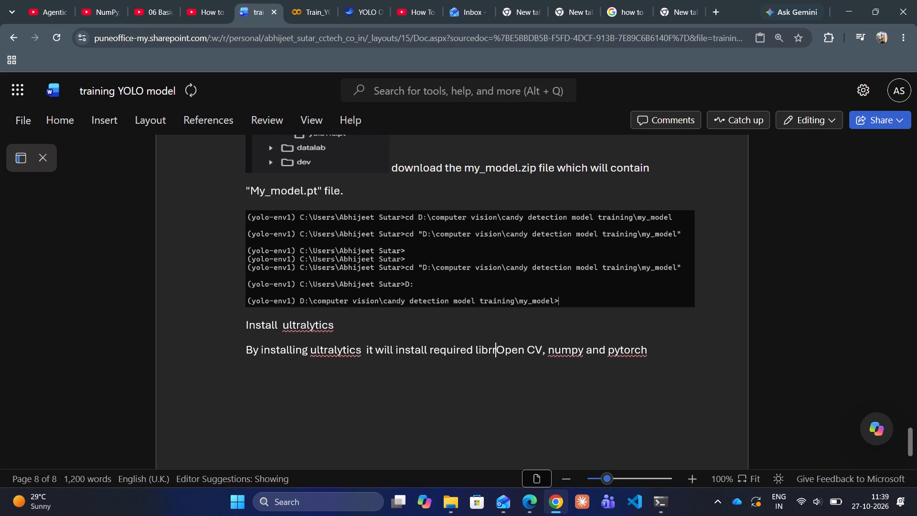
key(BackSpace)
key(a)
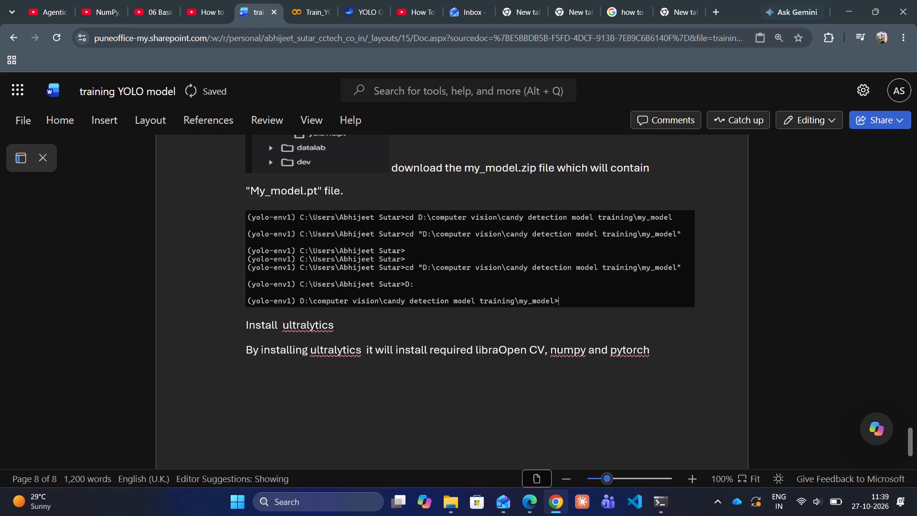
text(ries)
key(space)
text(like)
key(space)
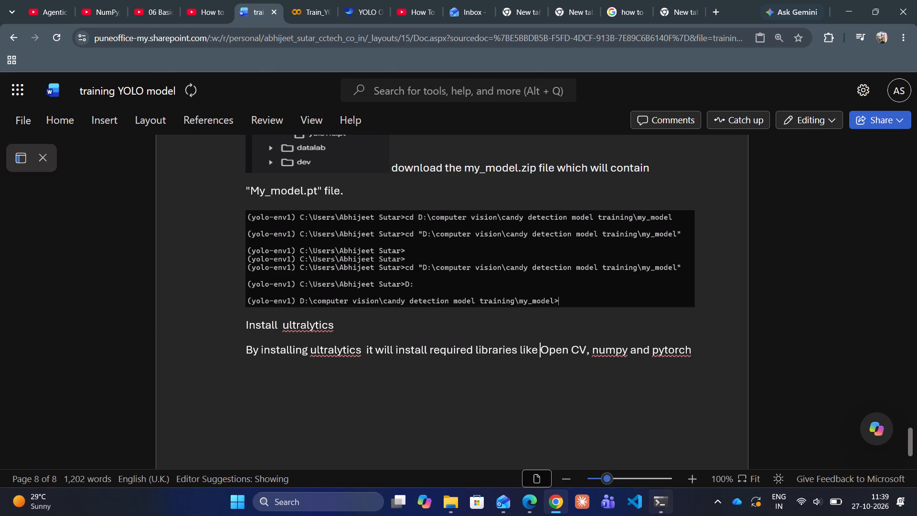
Switch to the Anaconda Prompt and check the state of the ultralytics installation.
click(652, 508)
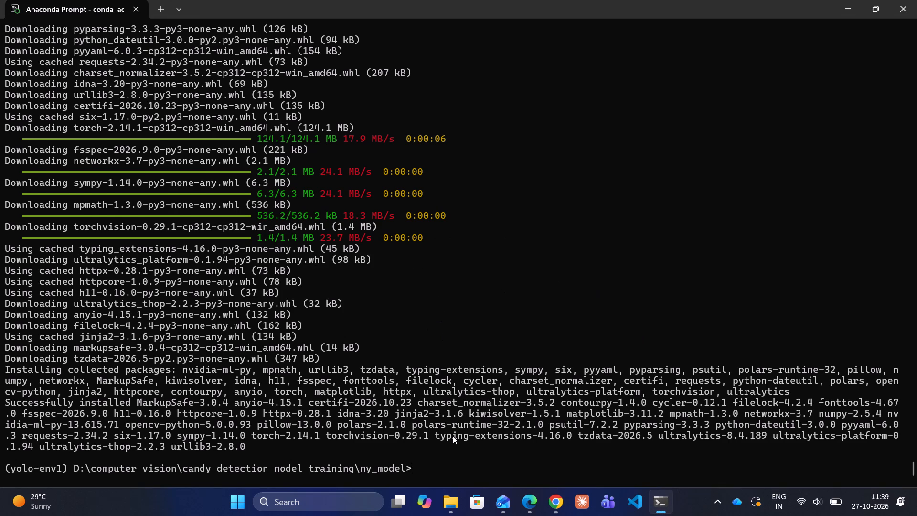
key(Return)
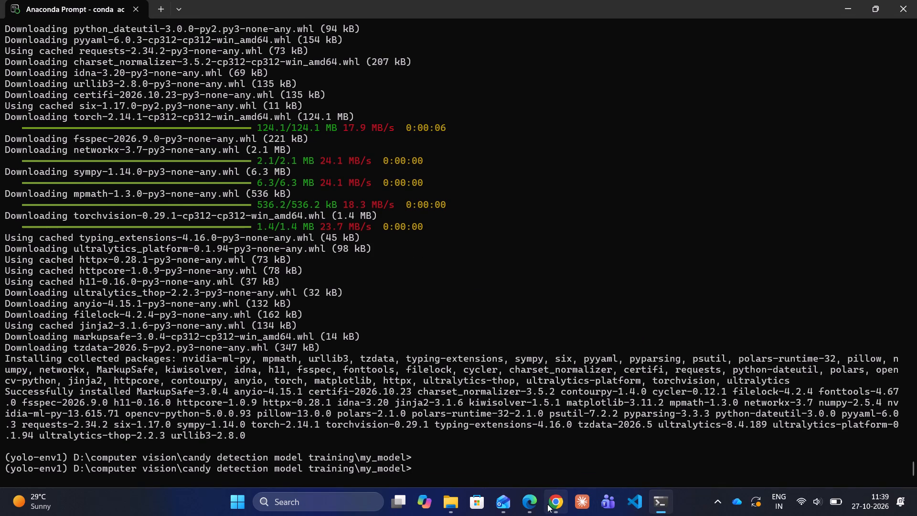
Switch to the YouTube tutorial on training YOLO models in Google Colab in Chrome and resume playing it.
click(532, 504)
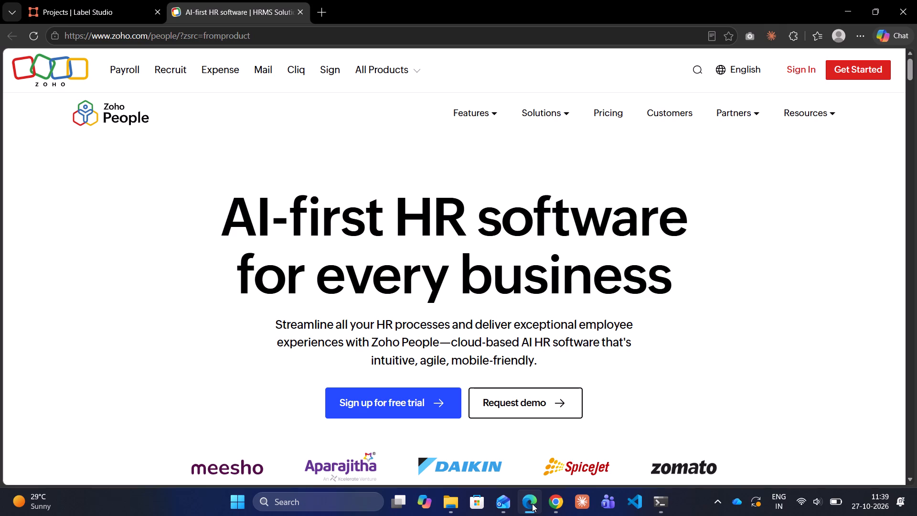
click(564, 503)
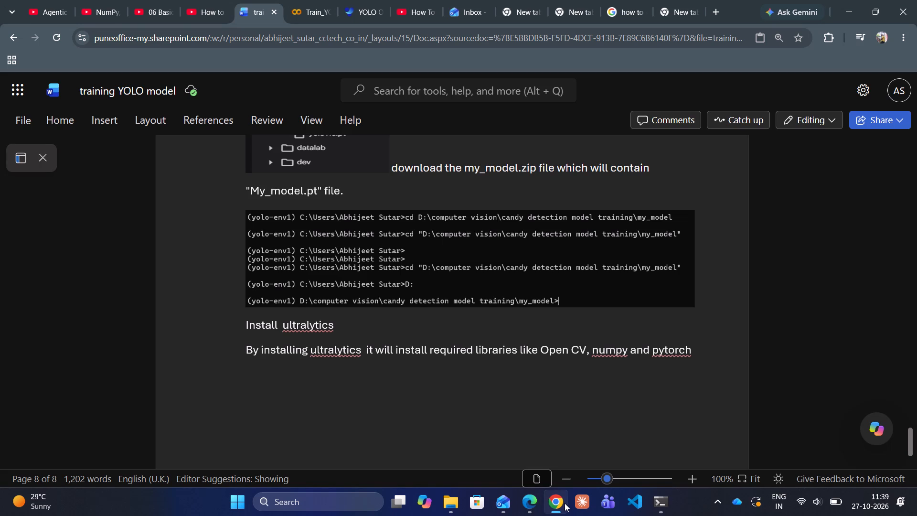
click(690, 357)
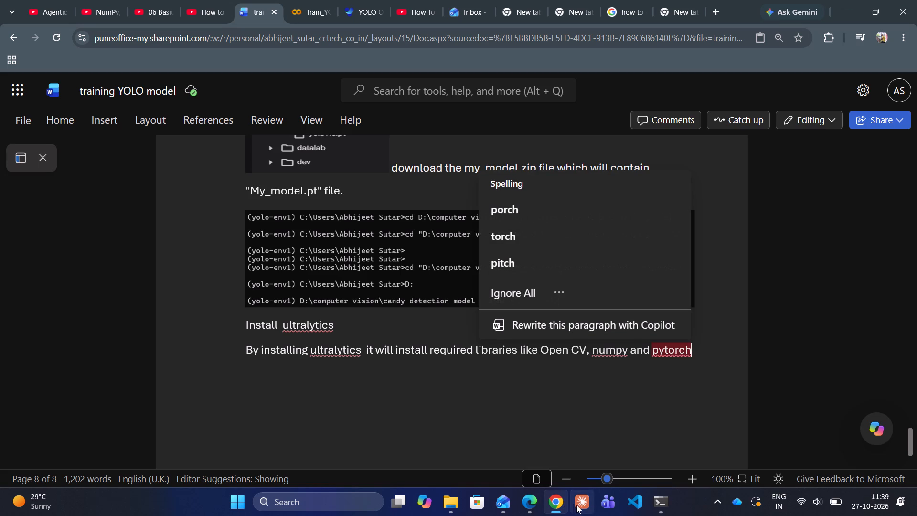
click(207, 9)
click(554, 259)
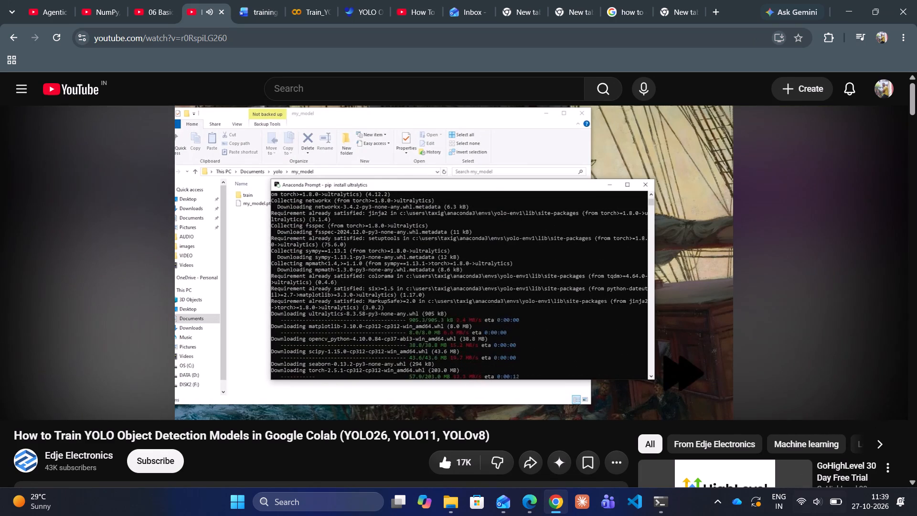
Show the hidden system tray icons.
click(725, 500)
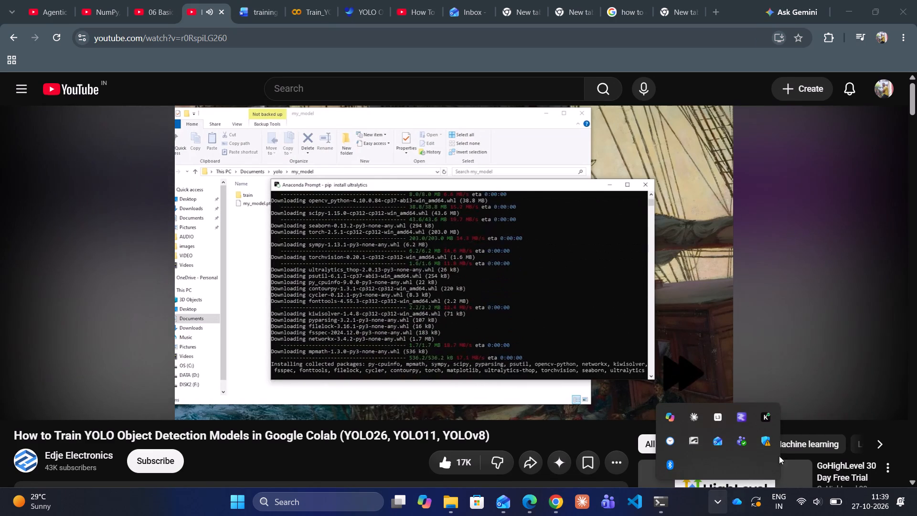
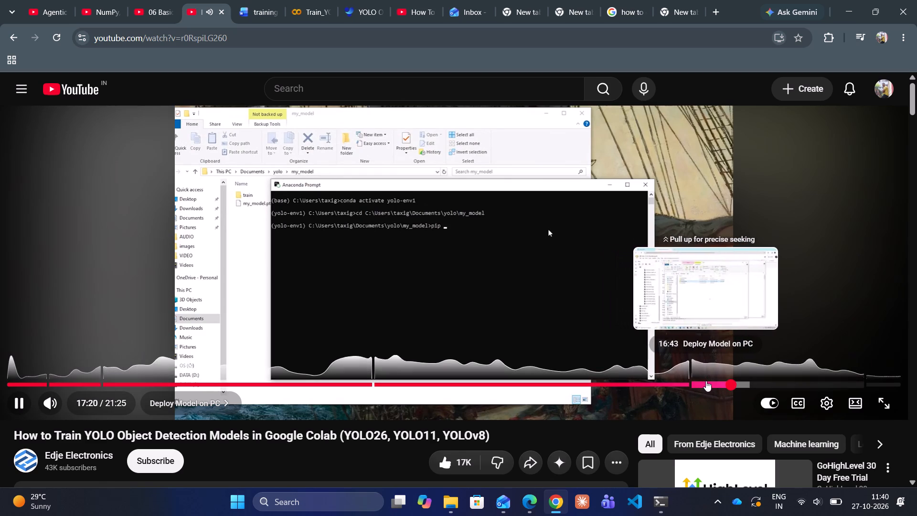
Replay the YOLO training tutorial from about 16:43 in the Deploy Model on PC chapter and pause it at the pip command.
click(709, 381)
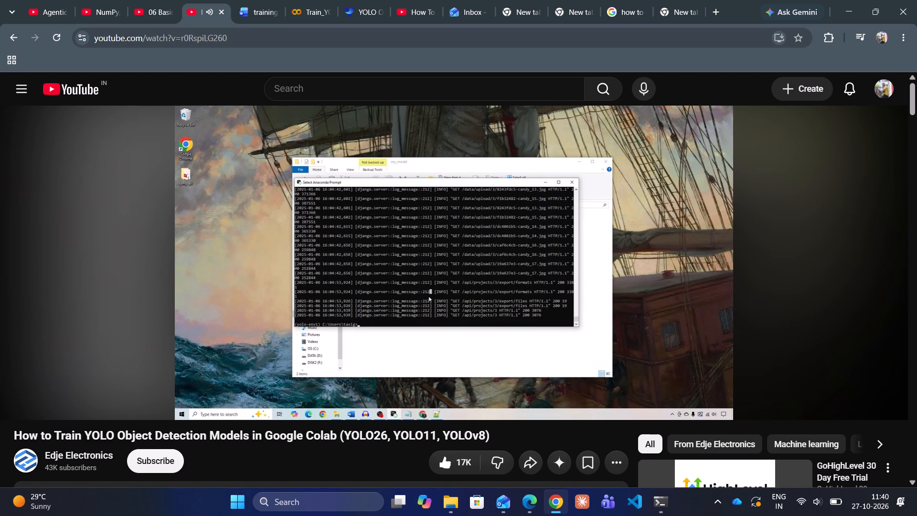
click(420, 6)
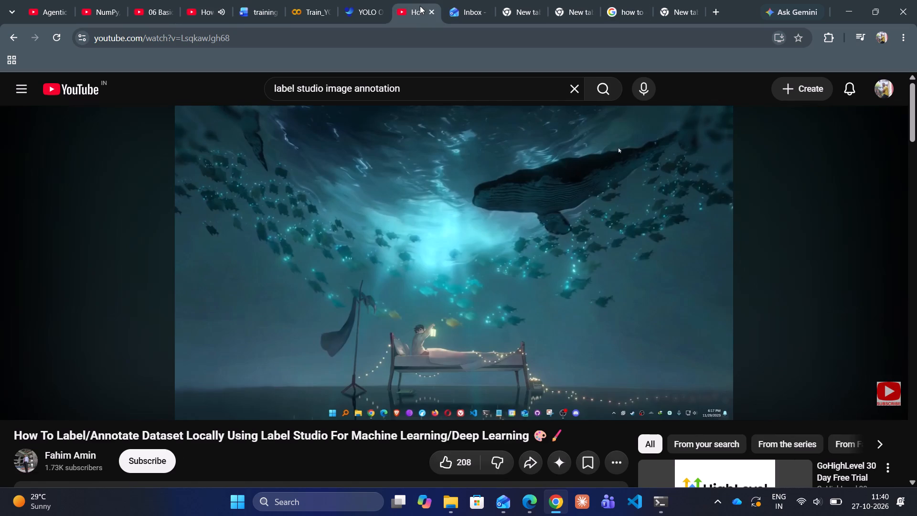
click(199, 8)
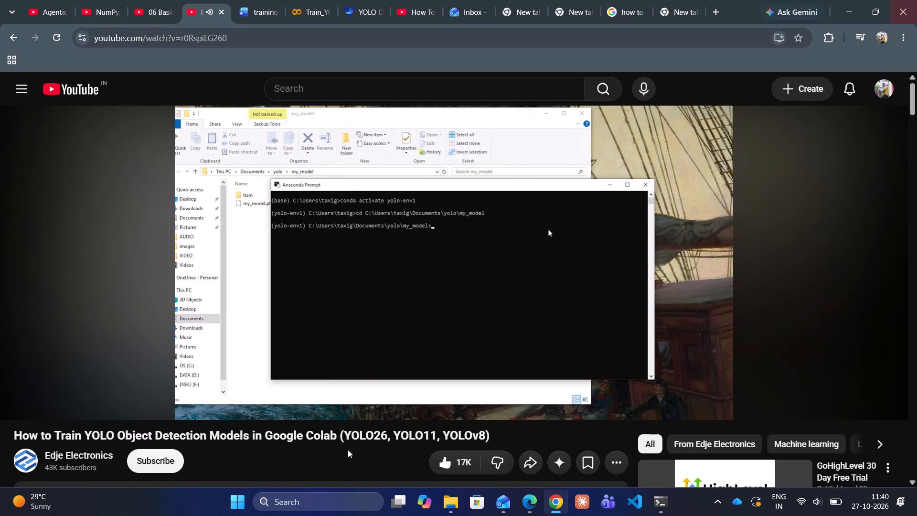
click(450, 253)
Switch to the Anaconda Prompt and review the commands used to activate yolo-env1 and change to the my_model folder.
click(656, 502)
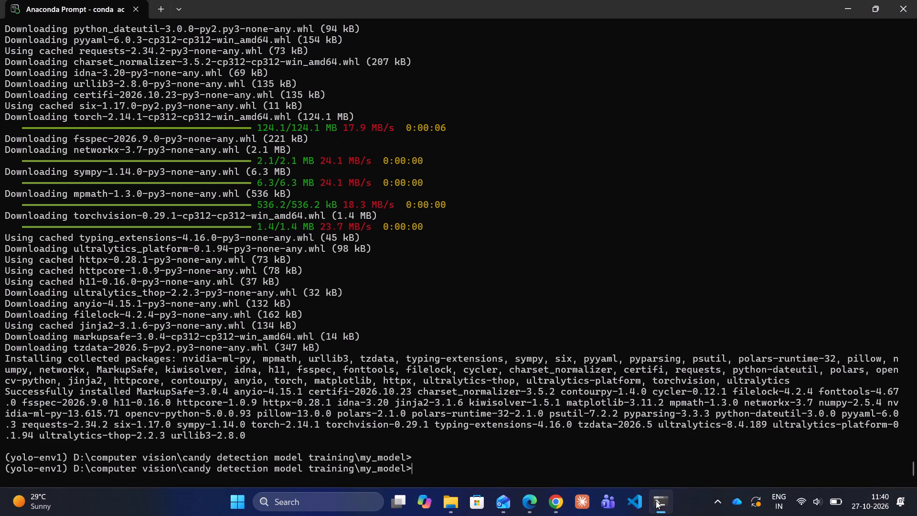
scroll(260, 290, up, 17)
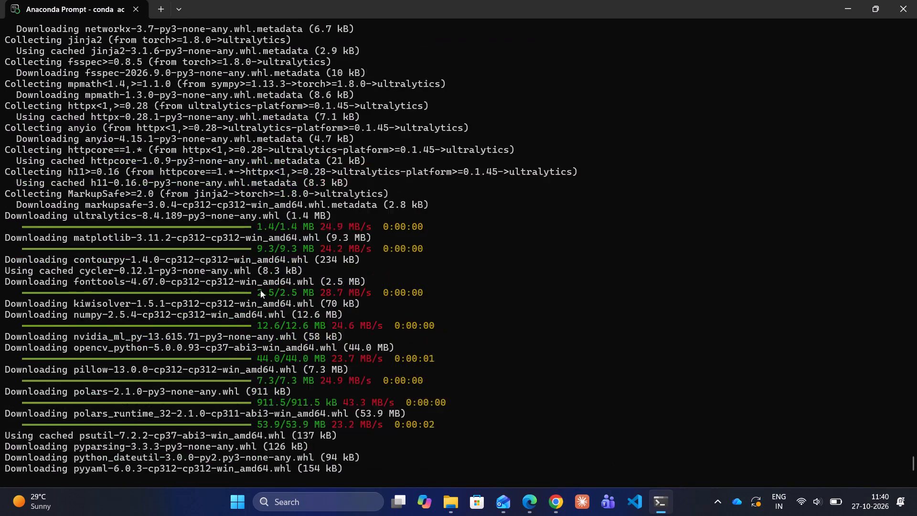
scroll(260, 290, up, 20)
scroll(260, 290, up, 11)
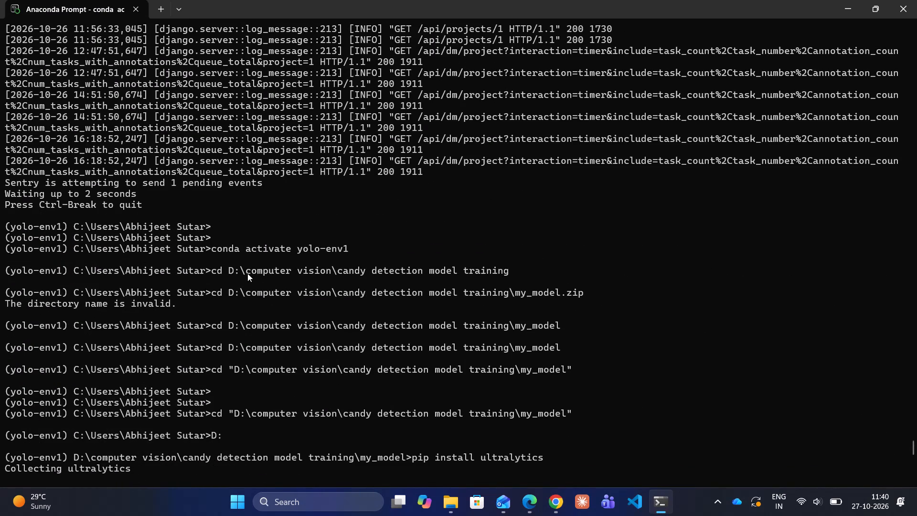
scroll(247, 273, down, 2)
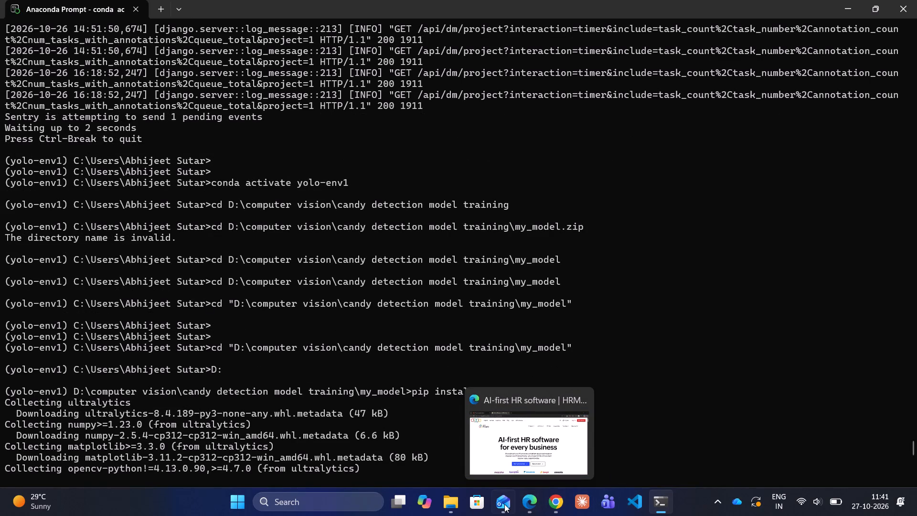
Switch to the Word document in Chrome and add "The environment setup is in C: drive" on a new line below the terminal screenshot.
click(548, 506)
click(245, 7)
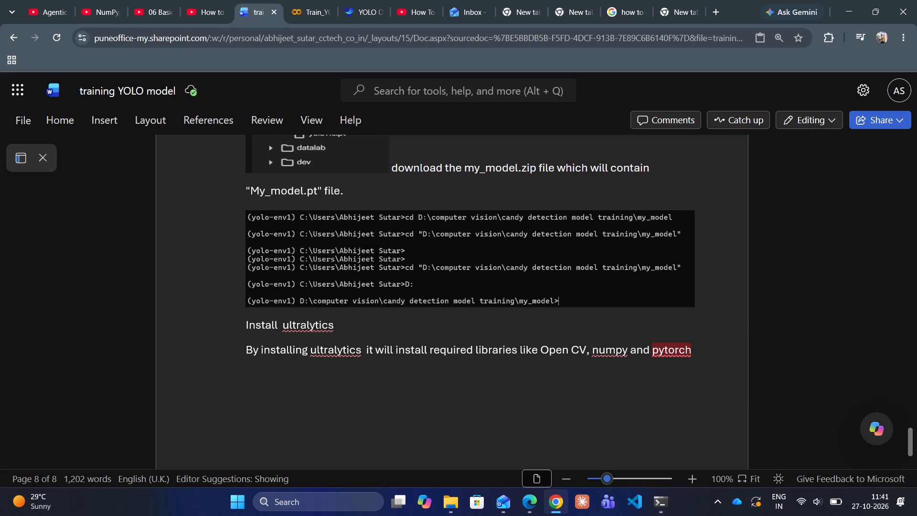
click(364, 312)
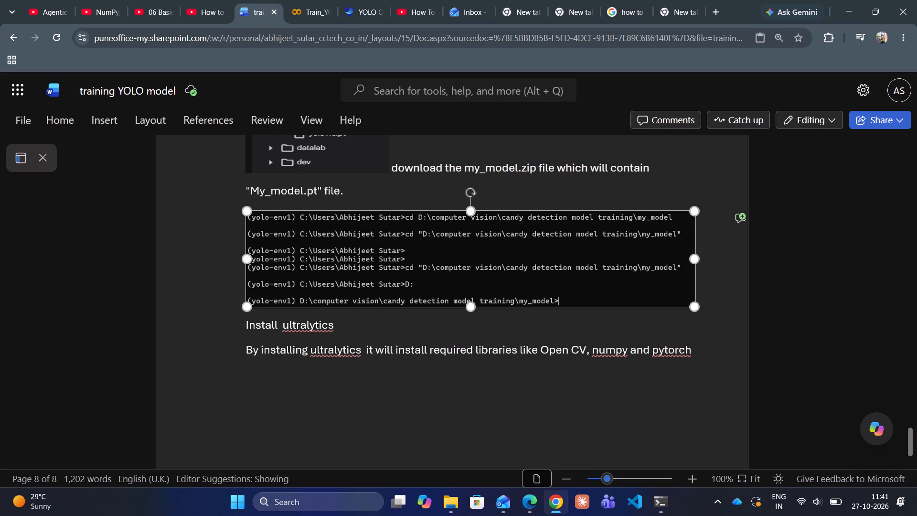
key(Right)
key(Return)
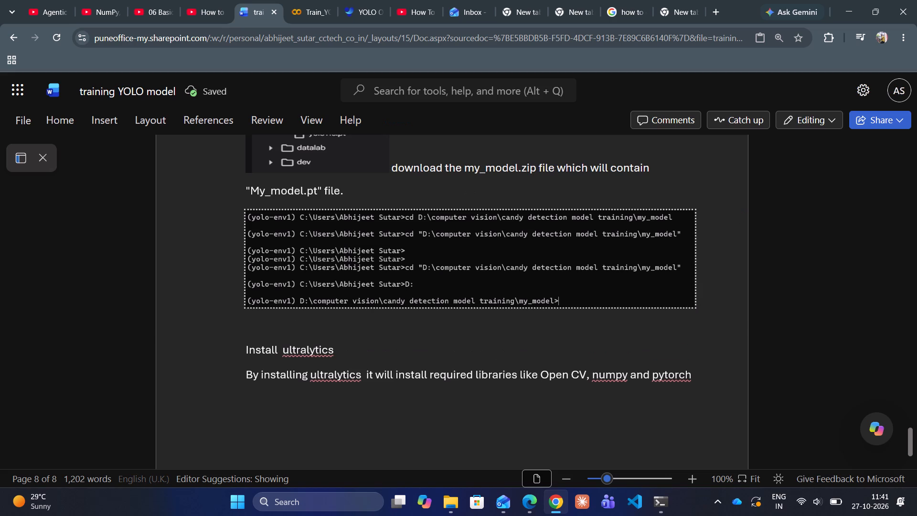
text(the the)
key(BackSpace)
key(BackSpace)
key(BackSpace)
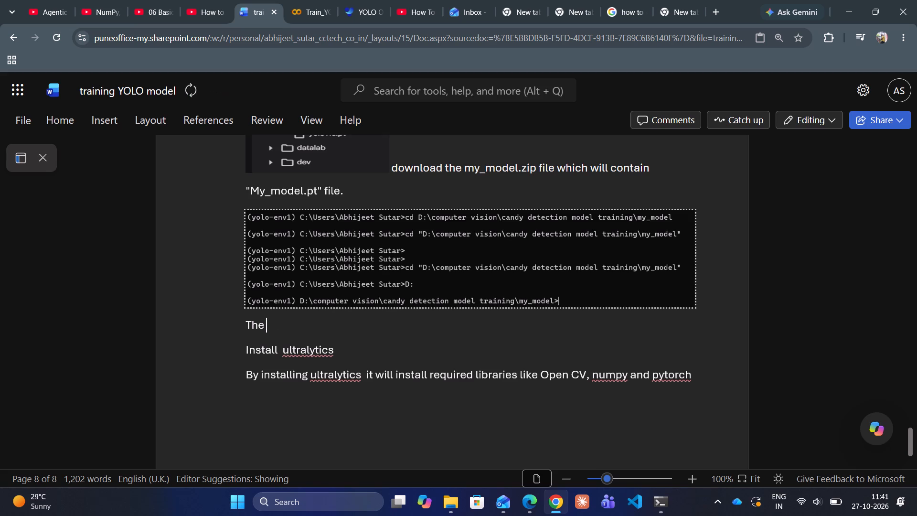
text(environment setup is in)
key(space)
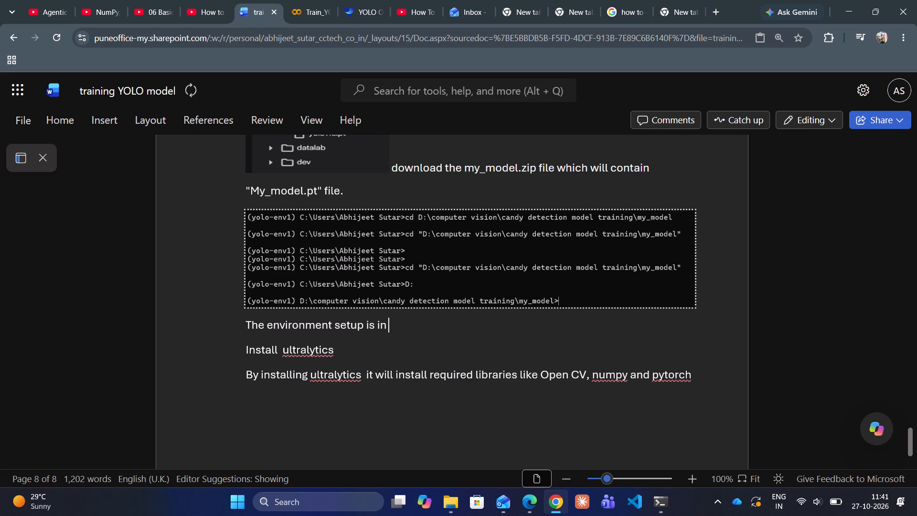
key(shift+c)
text(: drive)
key(space)
Continue the new line with "as you can see but the model setup is in D: drive , so here".
text(as you can see but the model setup)
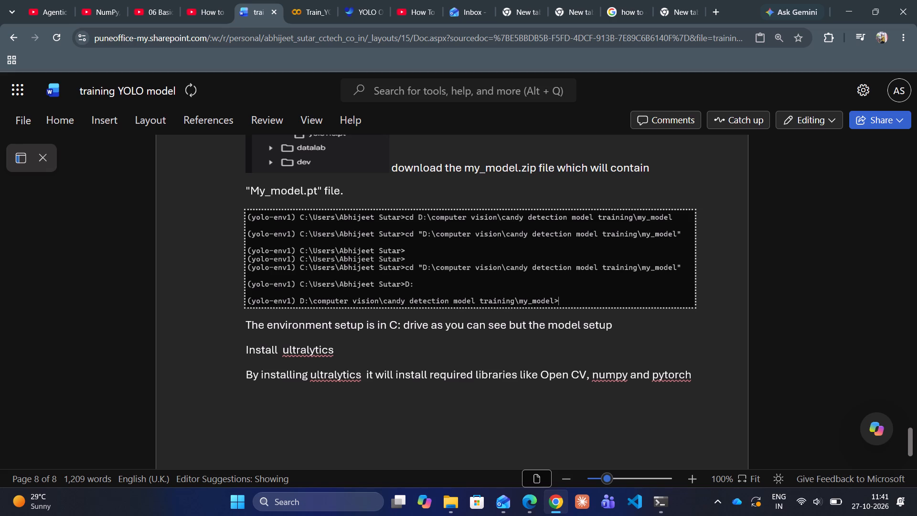
key(space)
text(is in D)
key(shift+colon)
key(space)
text(dribve)
key(space)
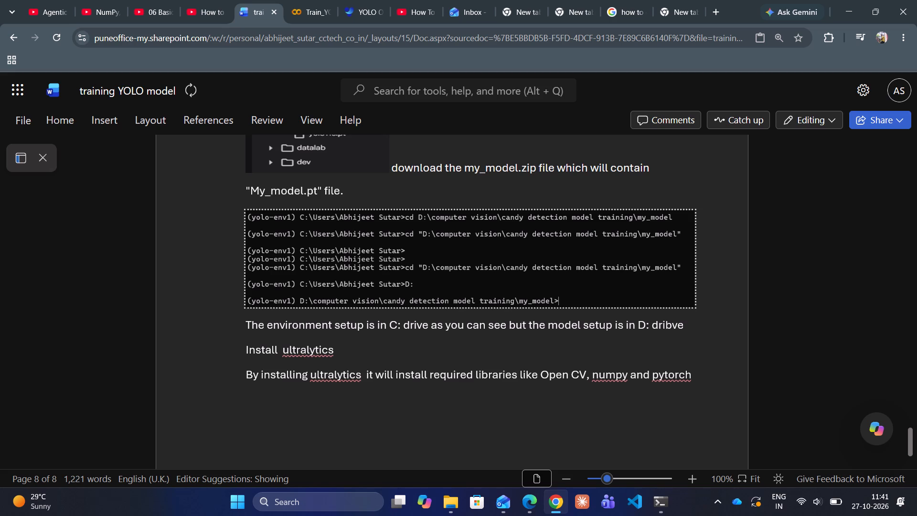
key(BackSpace)
key(BackSpace)
key(BackSpace)
key(BackSpace)
text(ve , so here)
key(space)
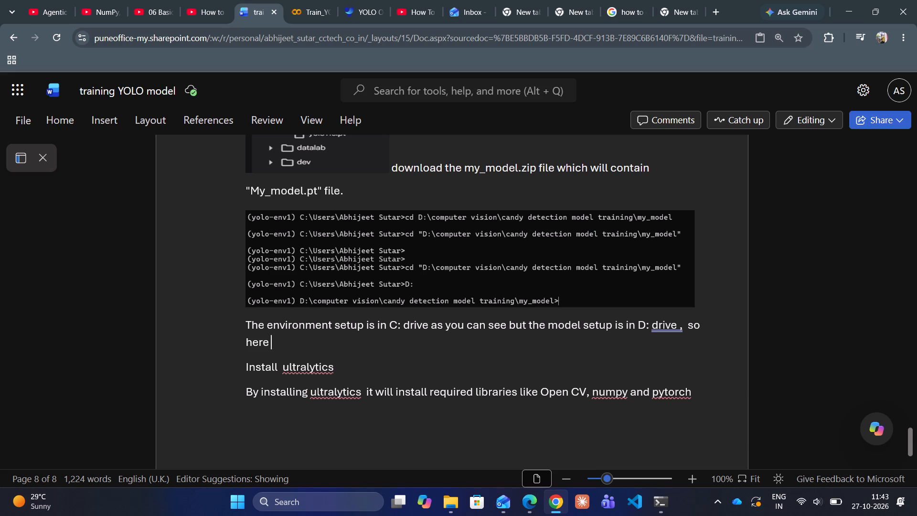
Correct the spacing around the comma in the new sentence so it reads "D: drive, so here".
click(384, 246)
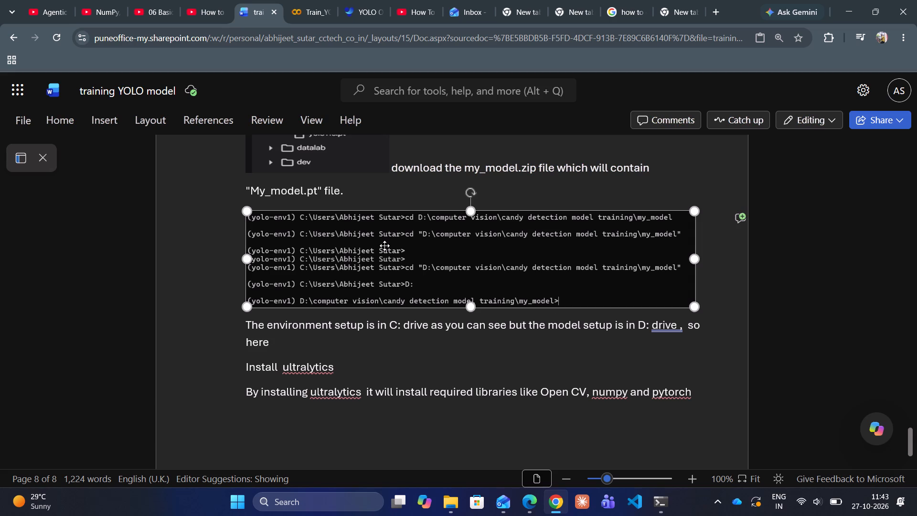
click(445, 354)
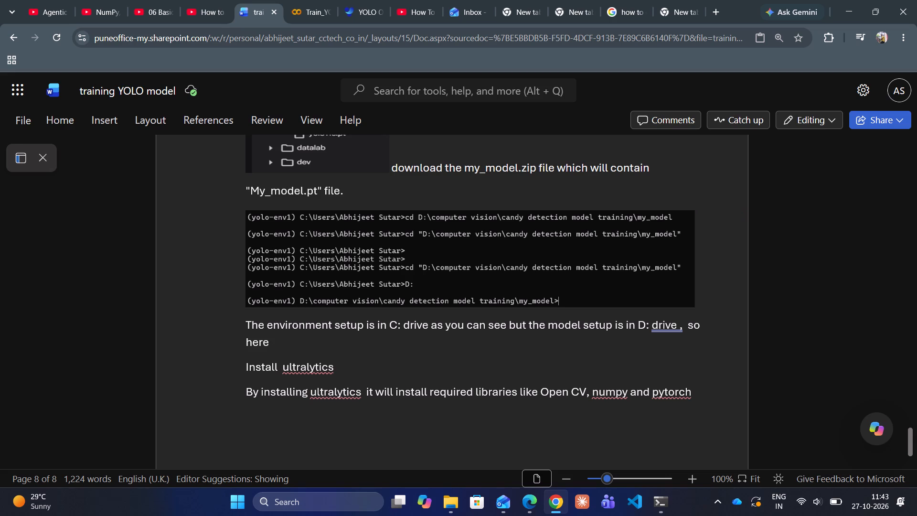
click(689, 327)
key(BackSpace)
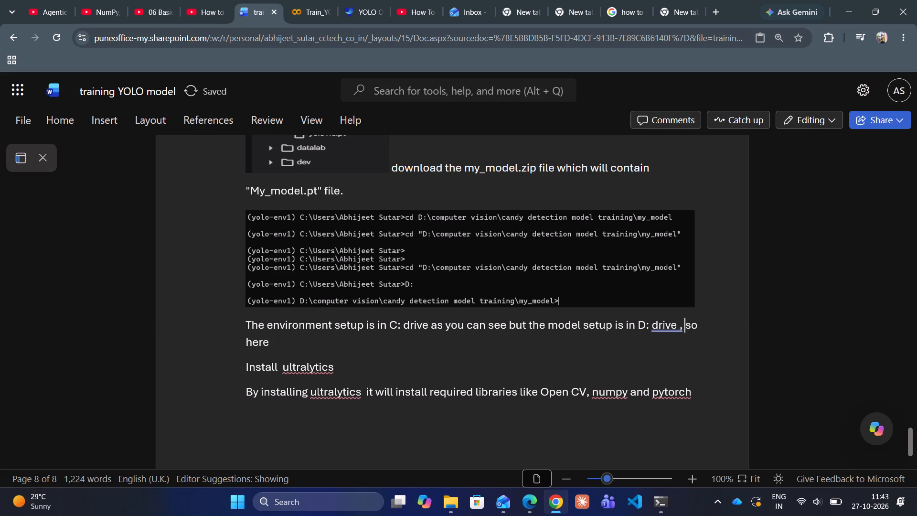
key(BackSpace)
key(BackSpace)
key(BackSpace)
text(,)
key(space)
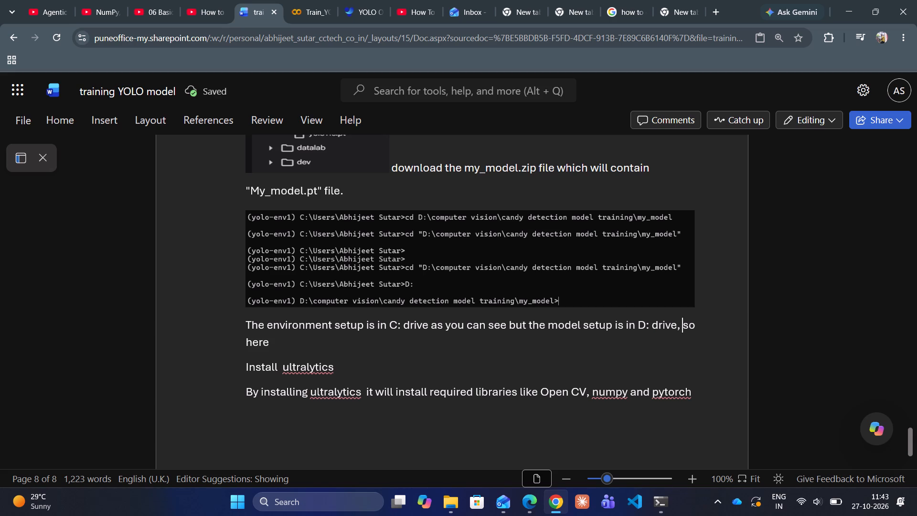
Resume writing the sentence after "here" in the paragraph below the terminal screenshot.
click(314, 341)
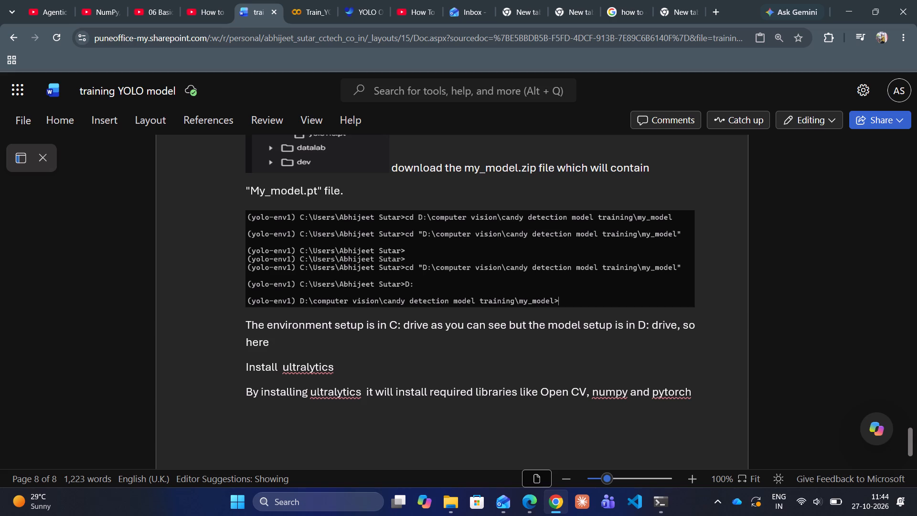
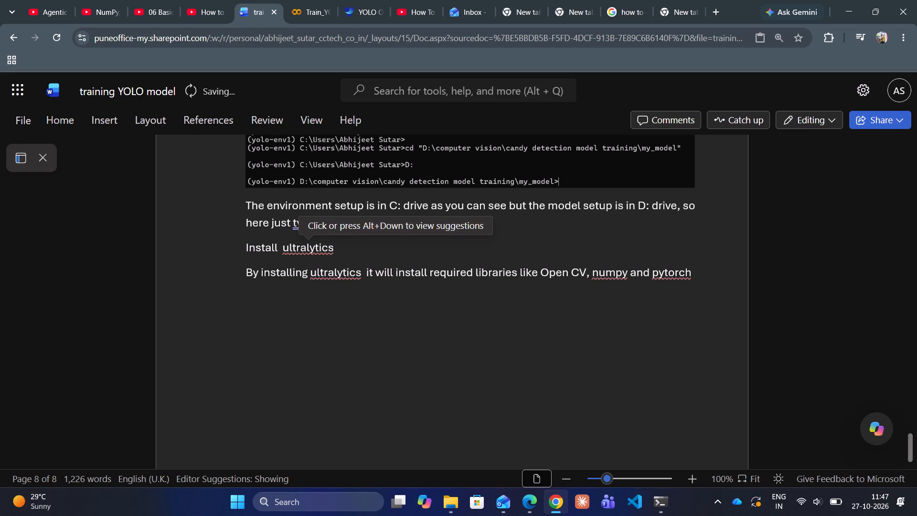
key(shift+d)
key(shift+colon)
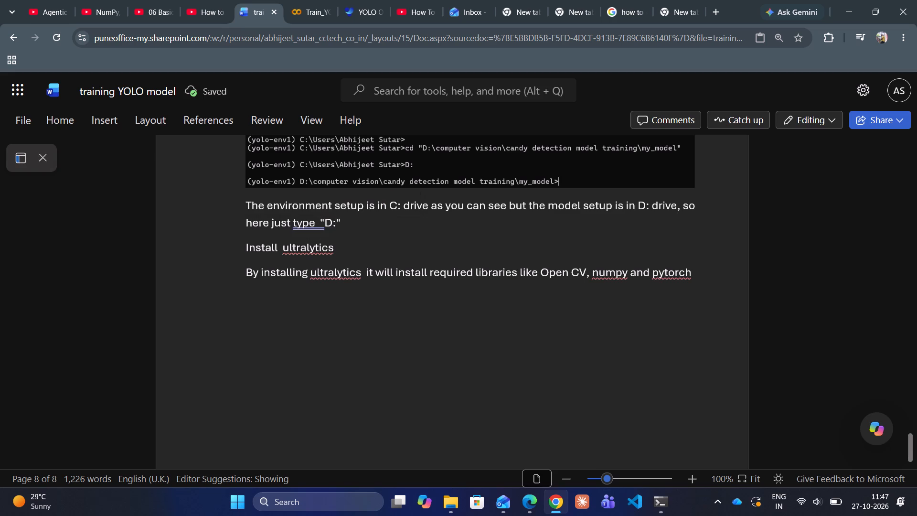
click(319, 223)
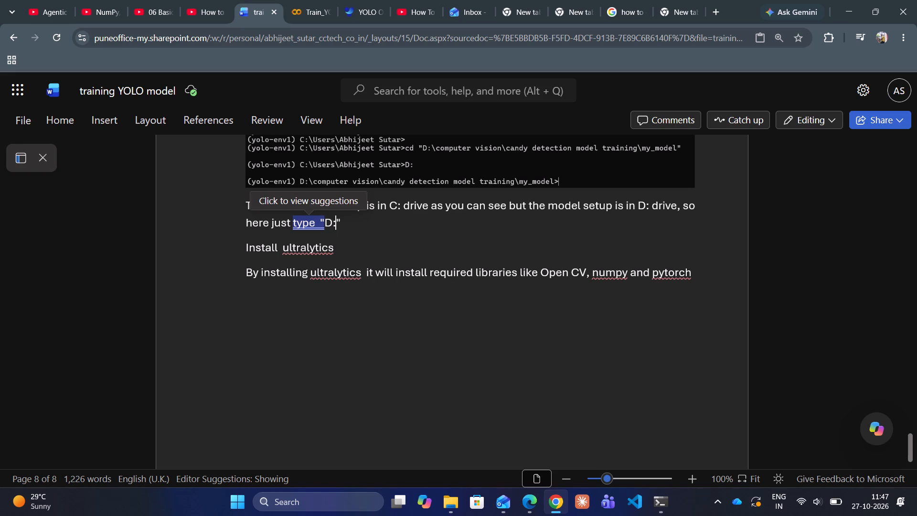
key(BackSpace)
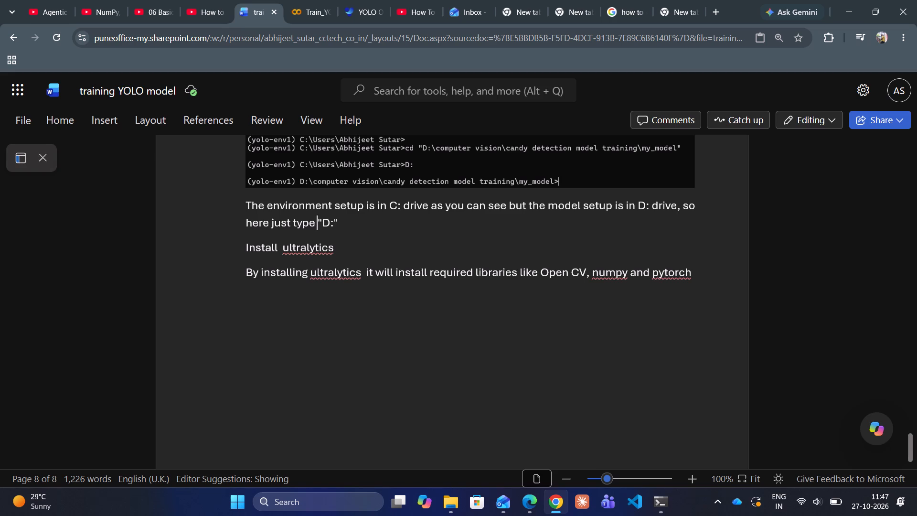
Play the YouTube tutorial on from the pip install part and rewind to the passage on GPU-enabled PyTorch.
click(203, 7)
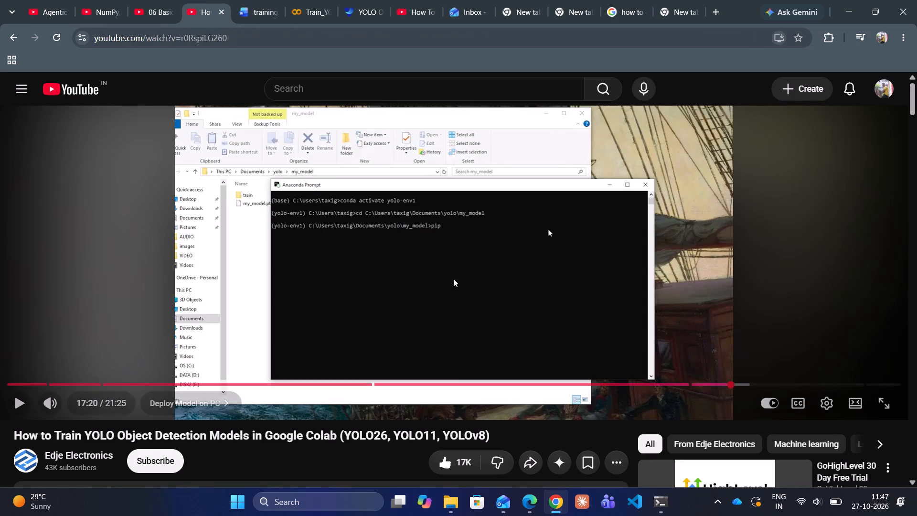
click(455, 315)
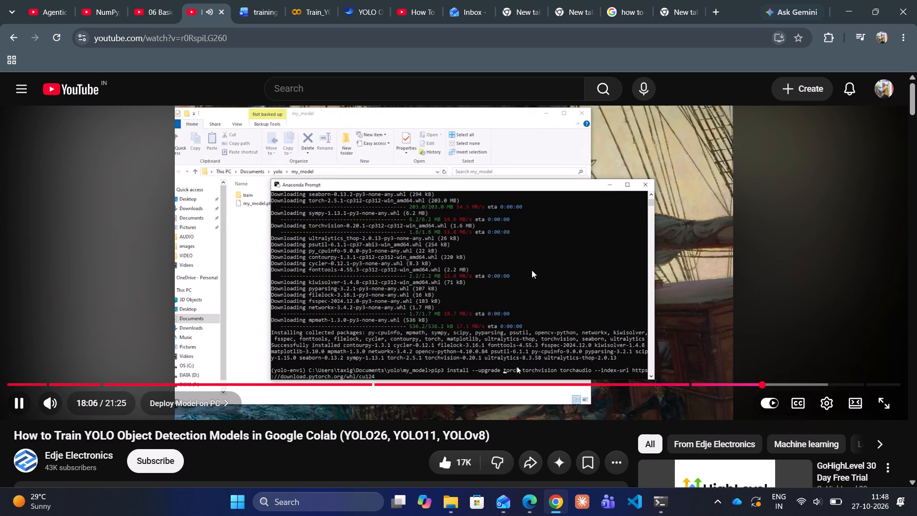
key(Left)
key(Left)
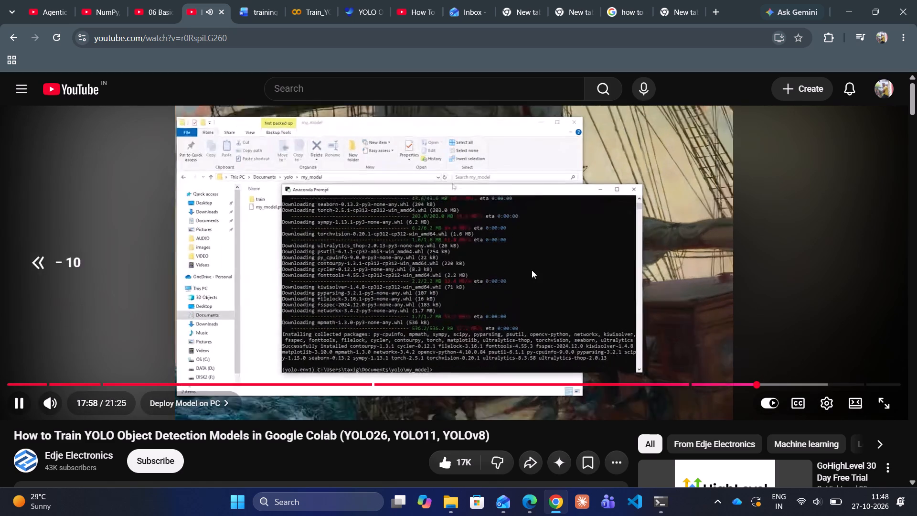
key(Left)
key(Left)
key(Left)
key(Left)
key(Left)
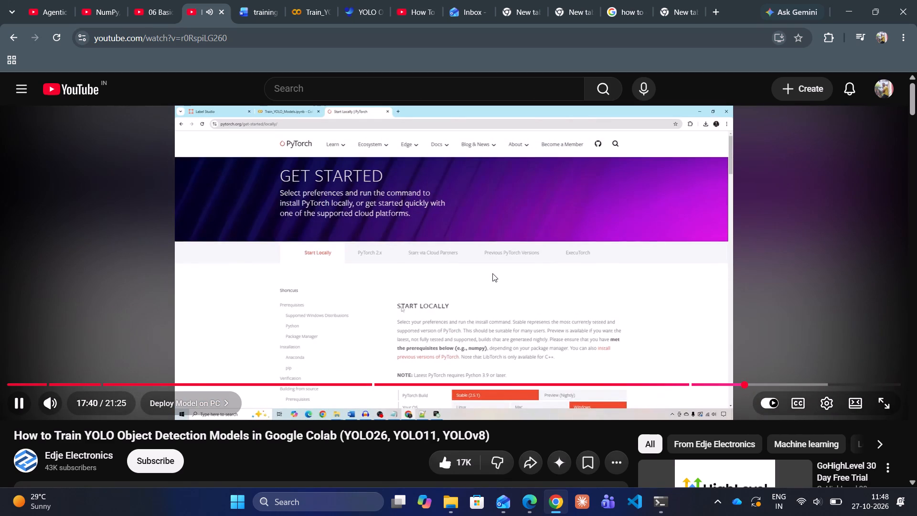
key(Left)
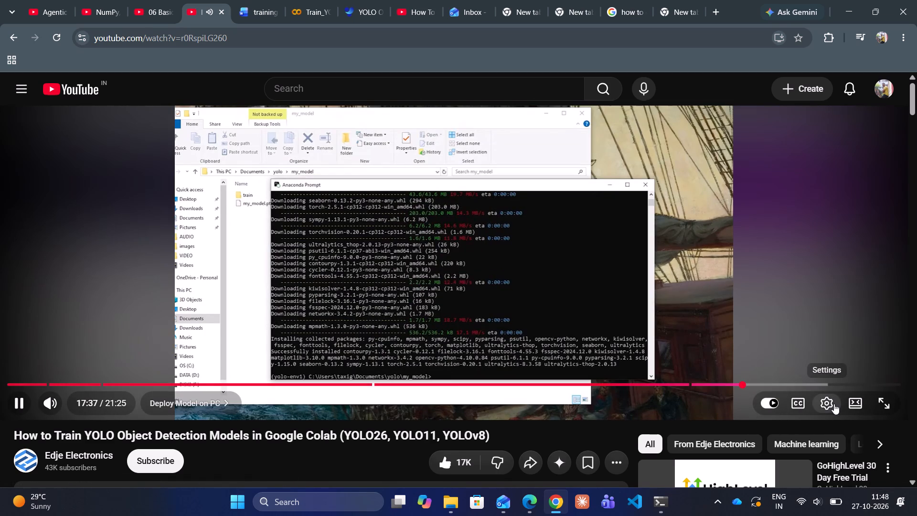
Turn on annotations and English subtitles for the tutorial video.
click(834, 404)
key(Left)
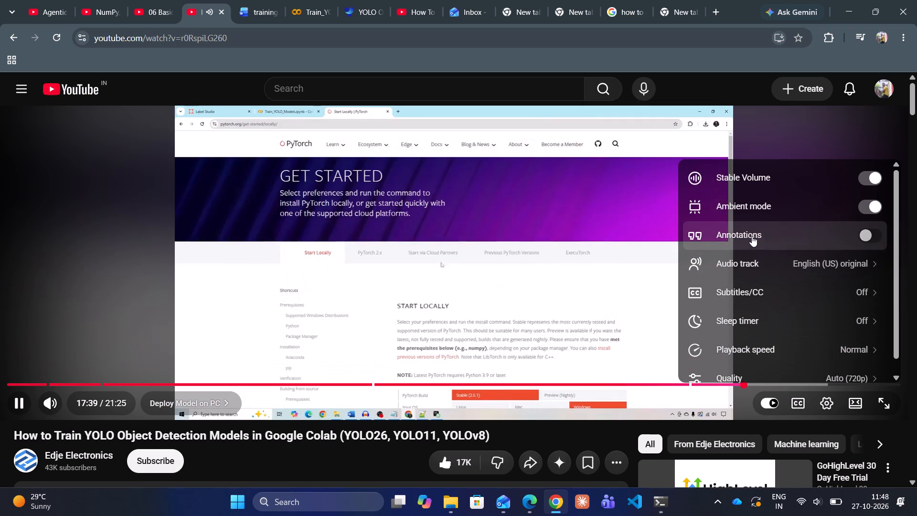
click(752, 233)
key(Left)
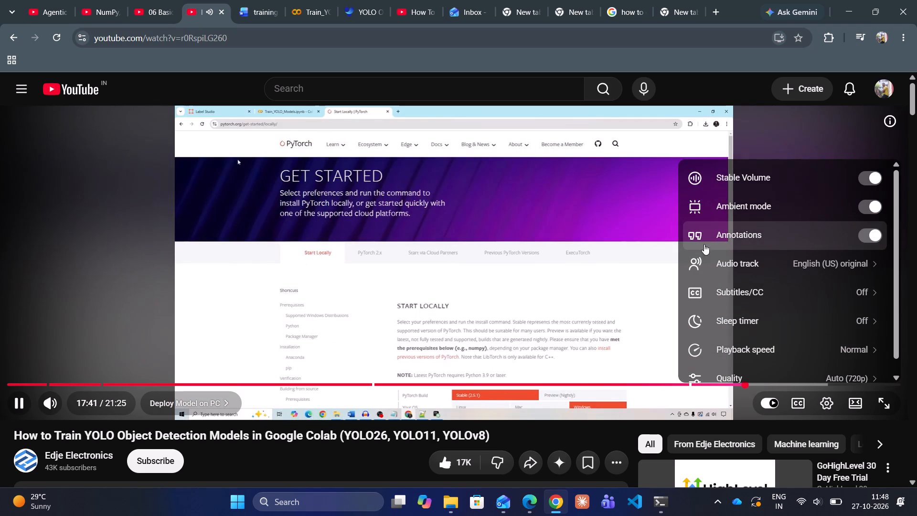
key(Left)
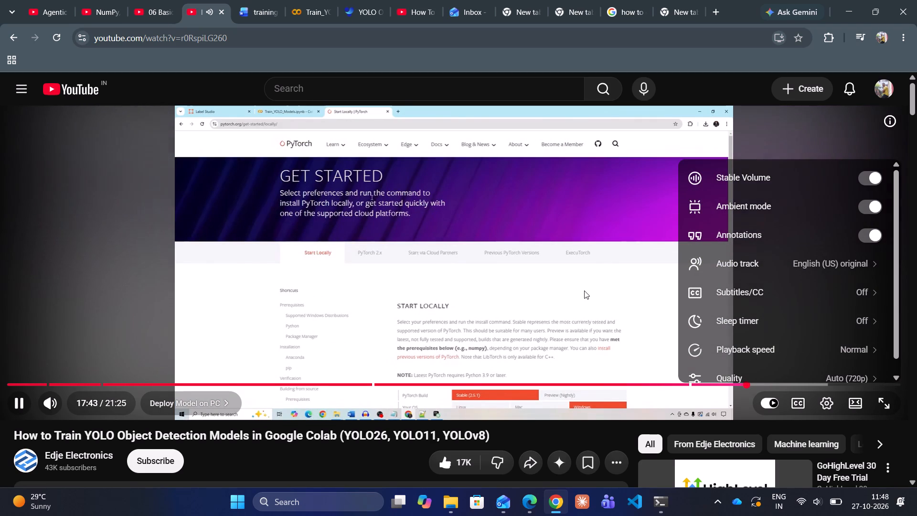
click(808, 293)
click(793, 341)
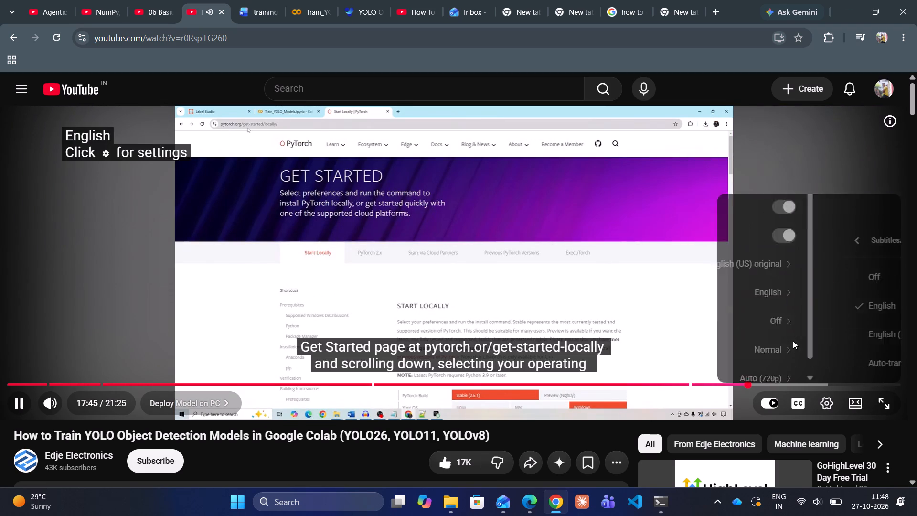
key(Left)
key(Left)
key(Left)
key(Left)
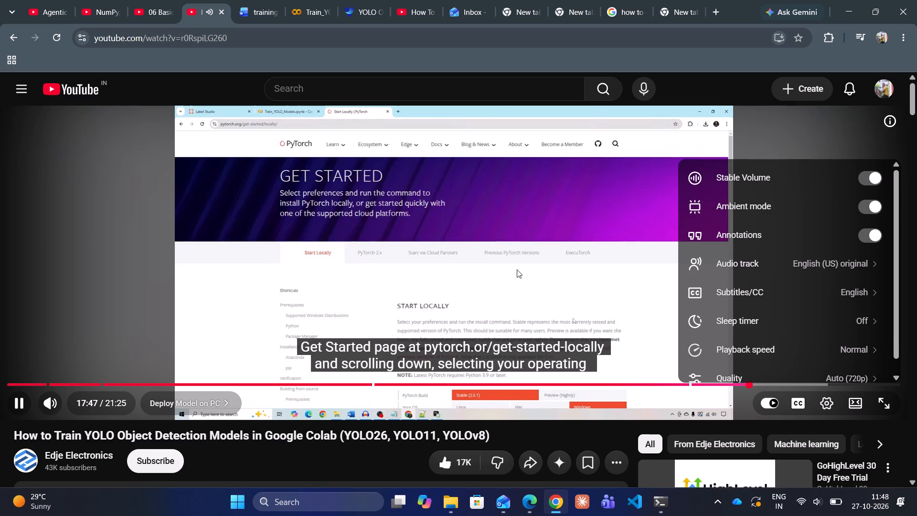
click(516, 263)
Rewind the tutorial to the start of the NVIDIA GPU explanation and pause it there to read the subtitle.
key(Left)
key(Left)
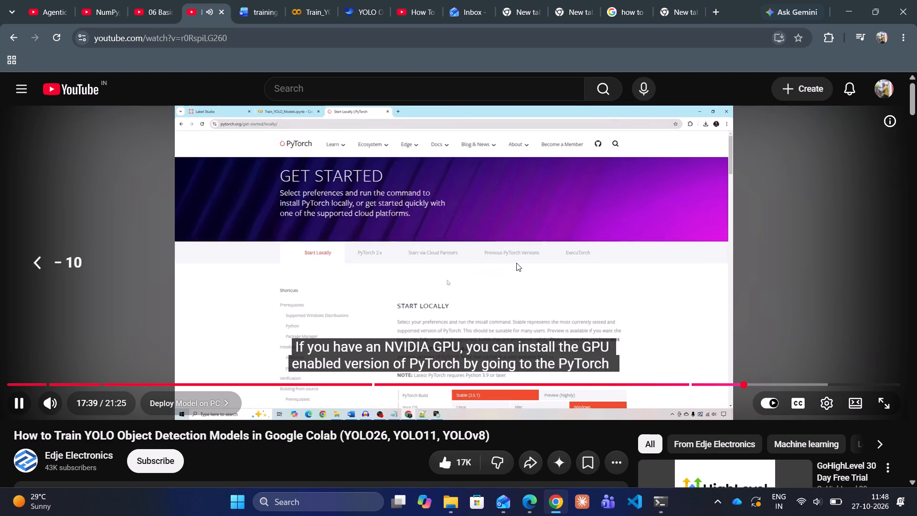
key(Left)
key(Left)
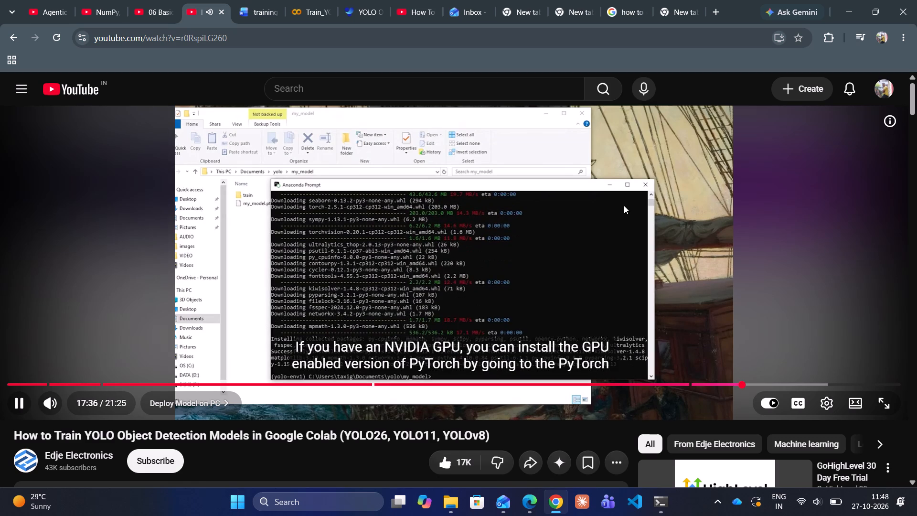
click(624, 205)
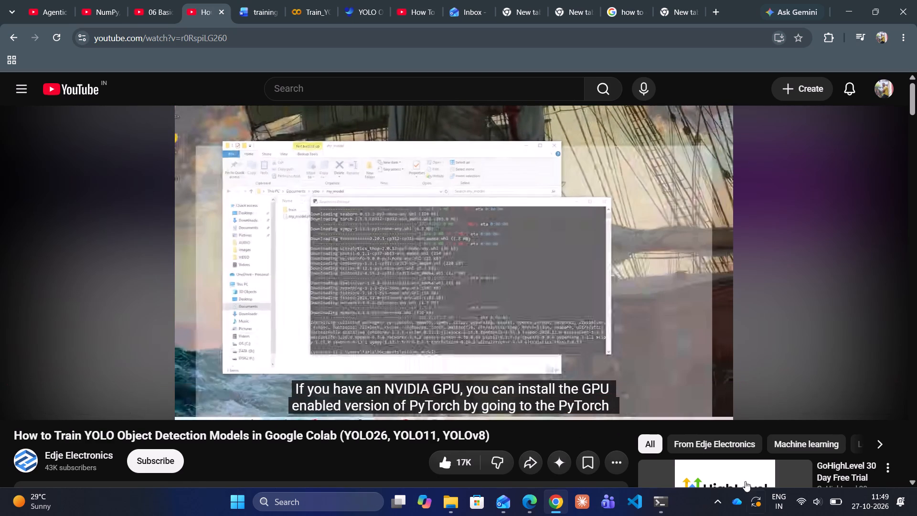
Return to the Word document and start a note below the ultralytics paragraph with "*** if you have NVIDIA GPU then".
click(246, 1)
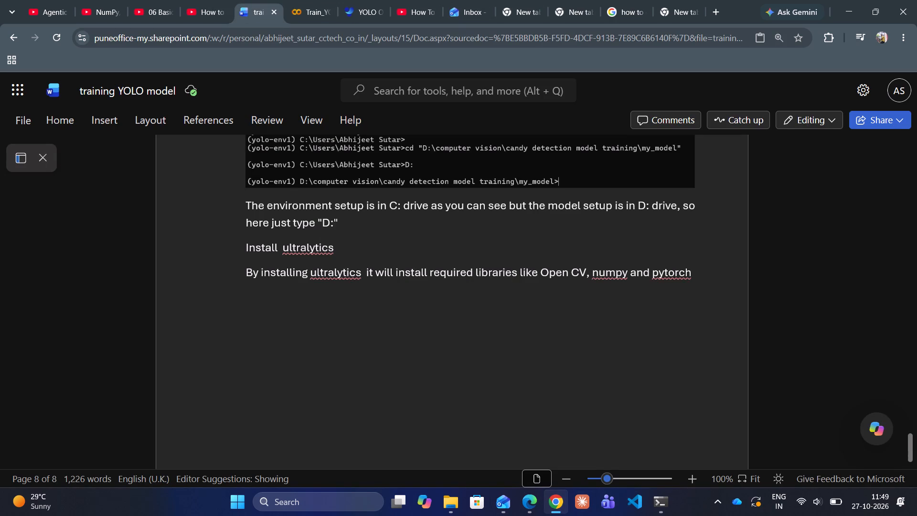
click(302, 320)
text(*** if you have NVI)
text(DIA)
key(space)
text(GPU)
key(space)
text(then)
key(space)
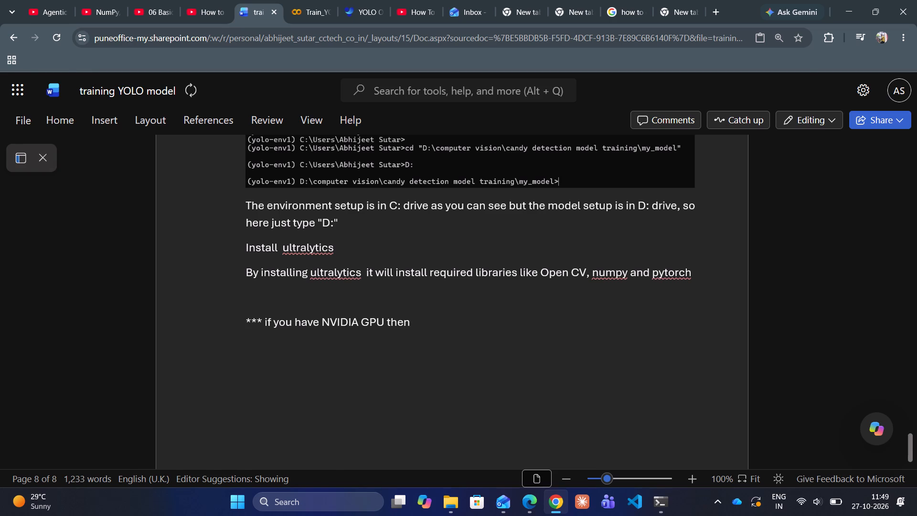
Check the paused video's subtitle and continue the Word note with "you can install GPU enabled".
key(alt+Tab)
key(alt+Tab)
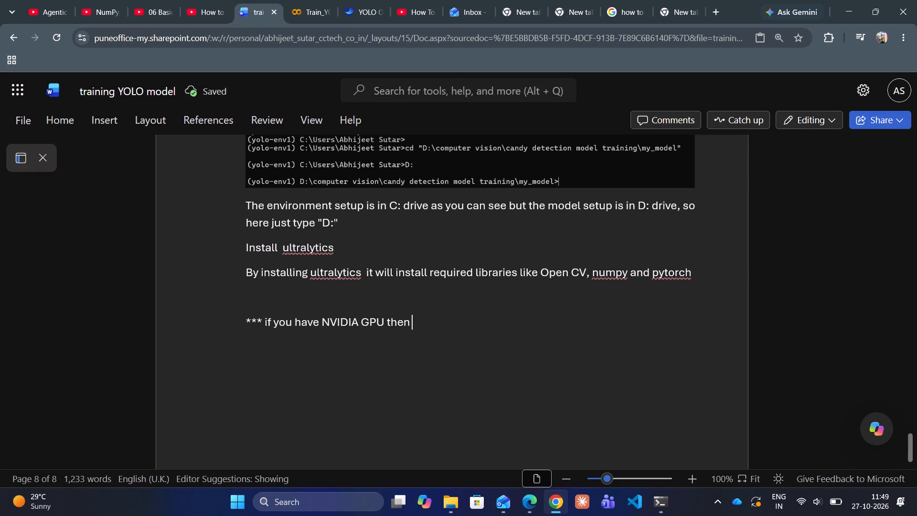
click(202, 1)
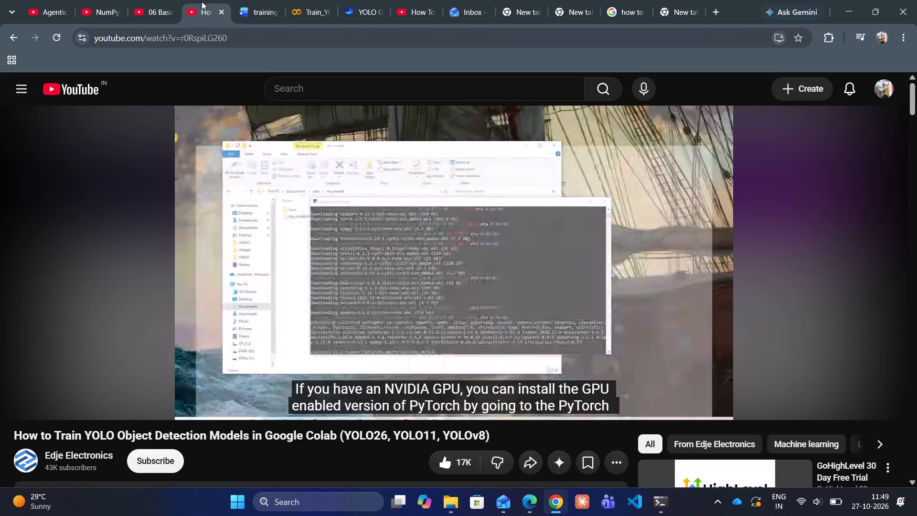
click(270, 0)
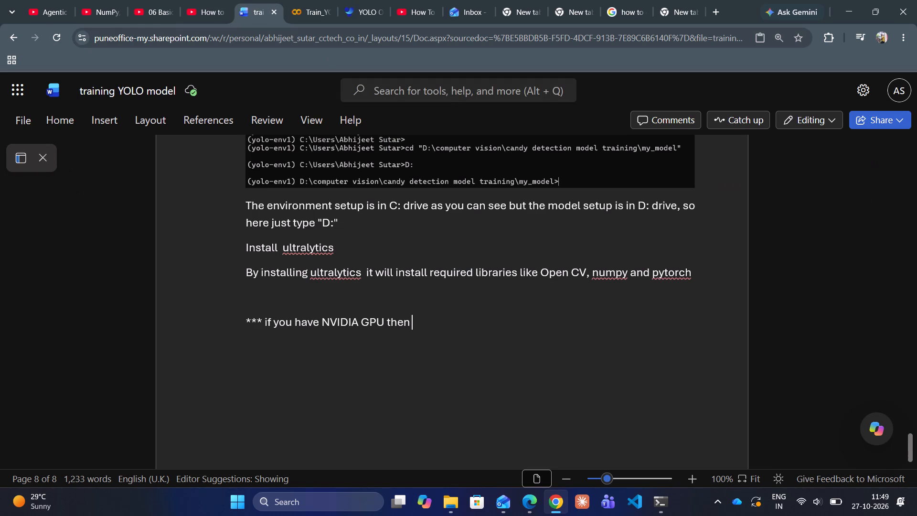
text(you can int)
key(BackSpace)
text(stall GPU ena)
text(bles)
key(BackSpace)
text(d)
key(space)
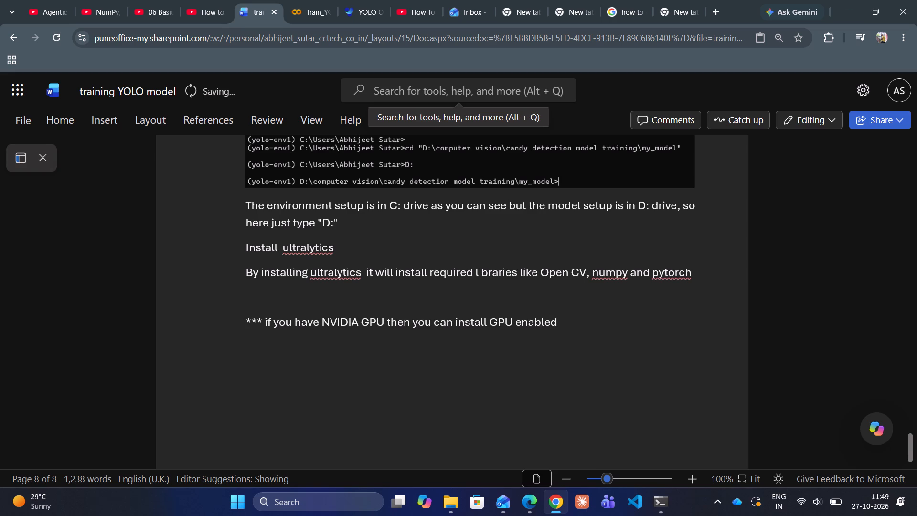
Recheck the video subtitle and extend the Word note with "version of pytorch by going to pytorch website".
click(199, 0)
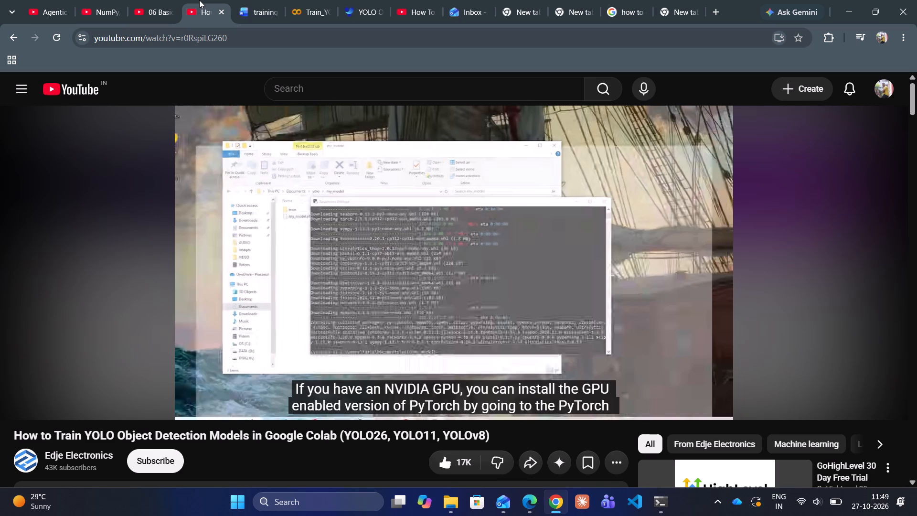
click(250, 0)
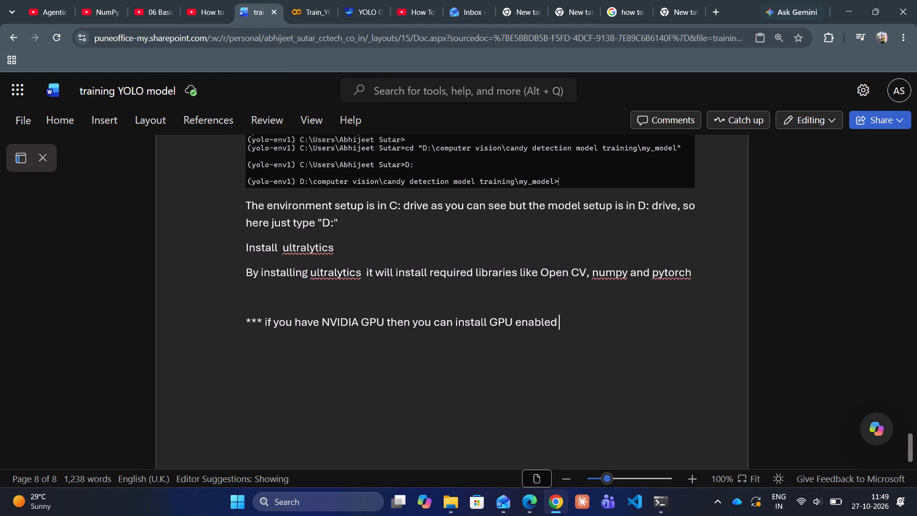
text(version of pytorch by going to)
key(space)
text(pu)
key(BackSpace)
key(y)
text(torch website)
key(space)
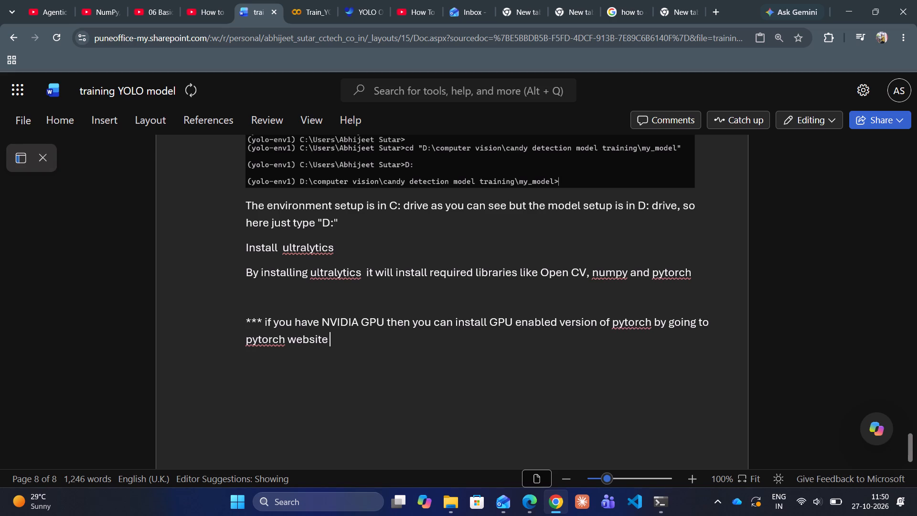
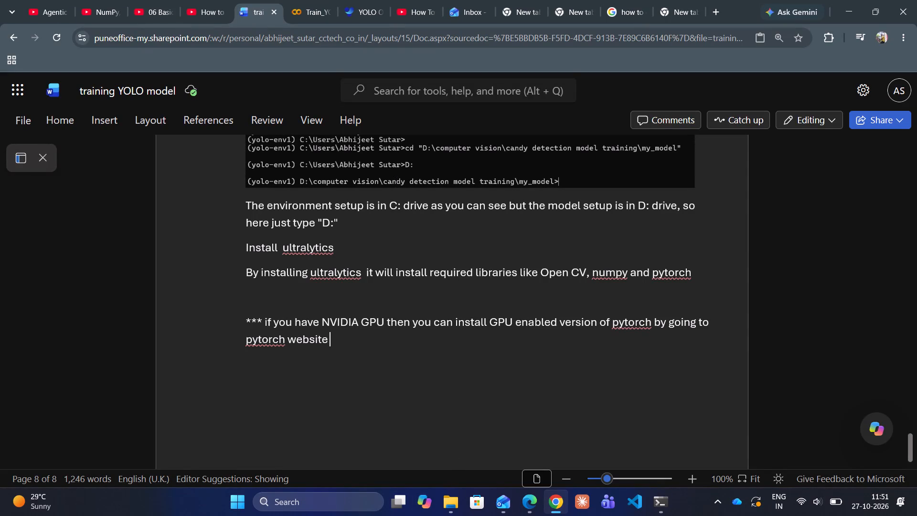
Finish the NVIDIA GPU note in the Word document with "and install it" and start a new paragraph.
text(and install it)
key(Return)
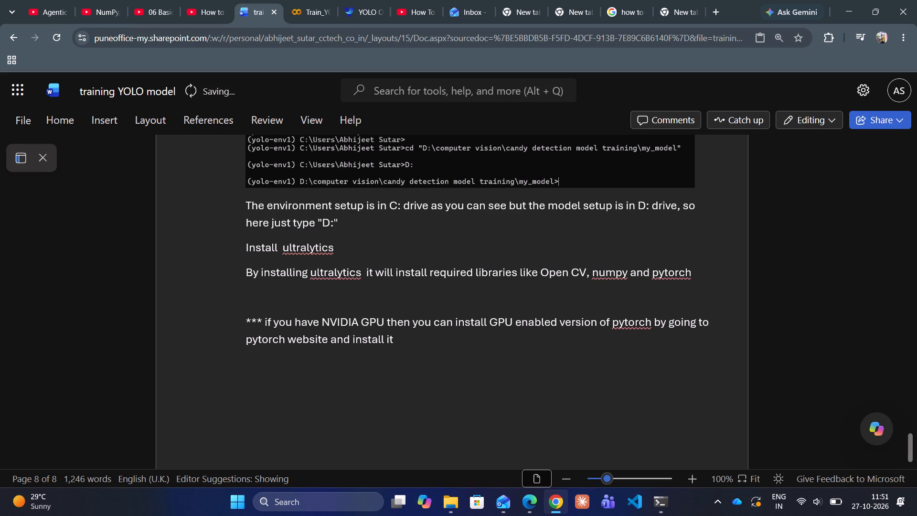
Return to the YouTube tutorial and play through the PyTorch Get Started page explanation, pausing at the Start Locally install options.
click(202, 0)
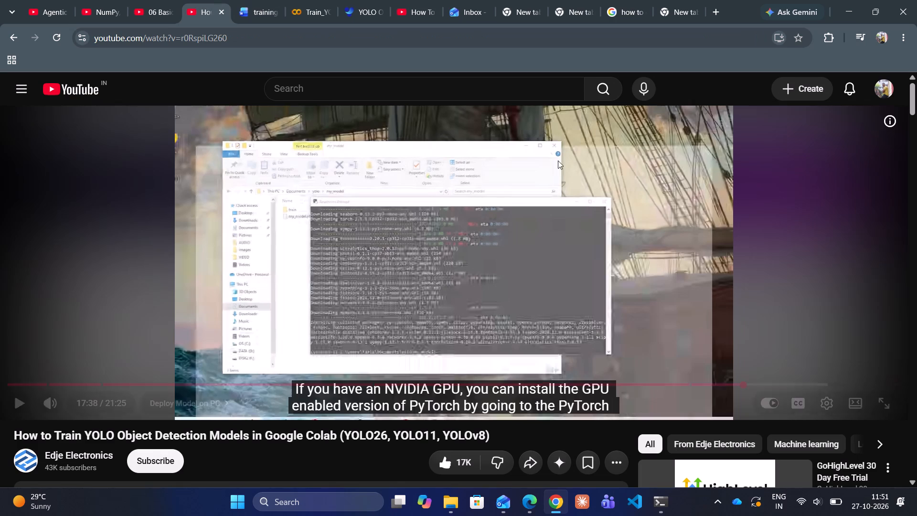
click(572, 244)
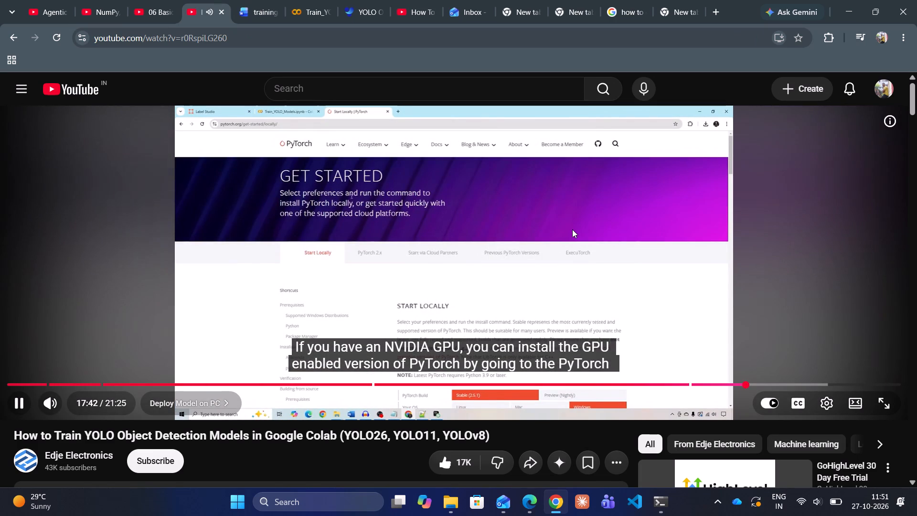
click(572, 229)
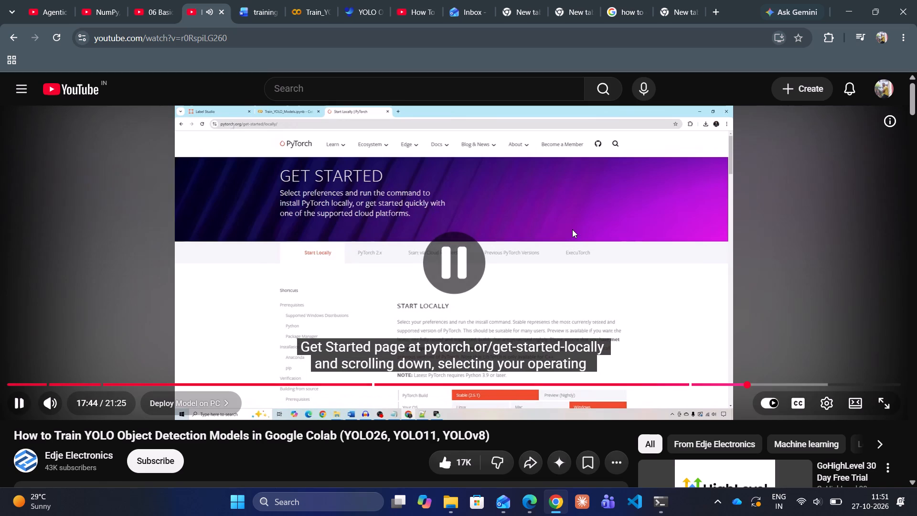
click(572, 229)
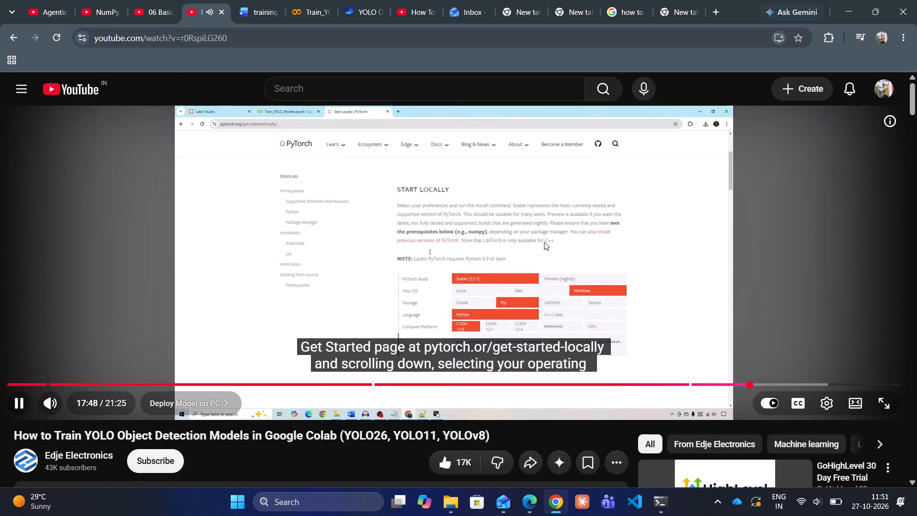
click(544, 242)
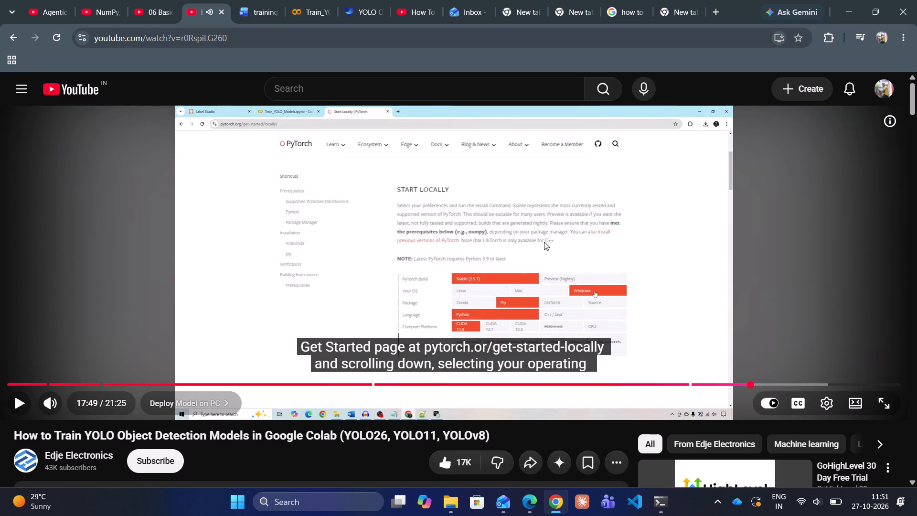
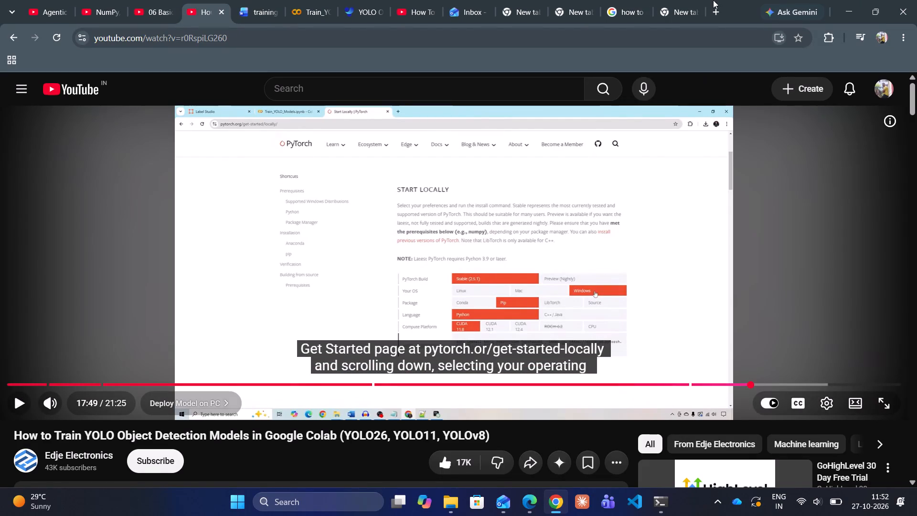
Search Google for "pytorch install" in the empty browser tab and open the PyTorch Foundation website from the results.
click(683, 4)
click(362, 249)
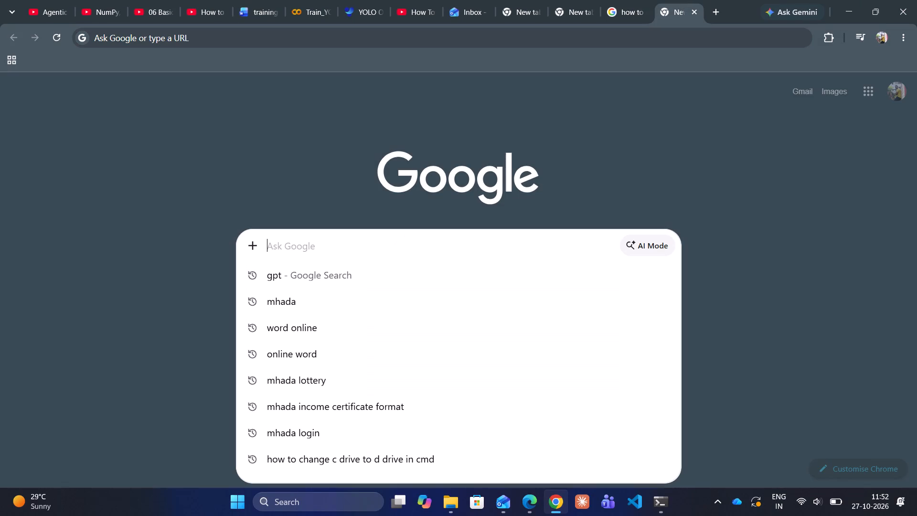
text(pytorch)
key(space)
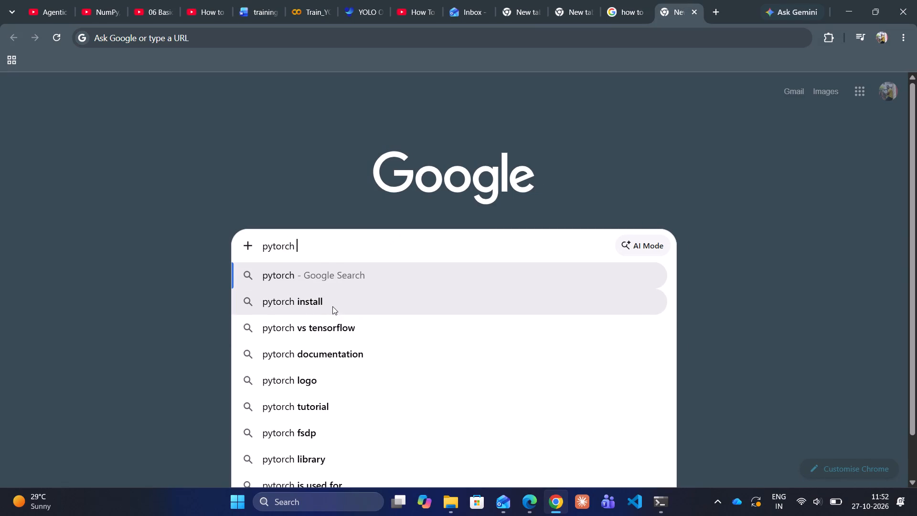
click(332, 304)
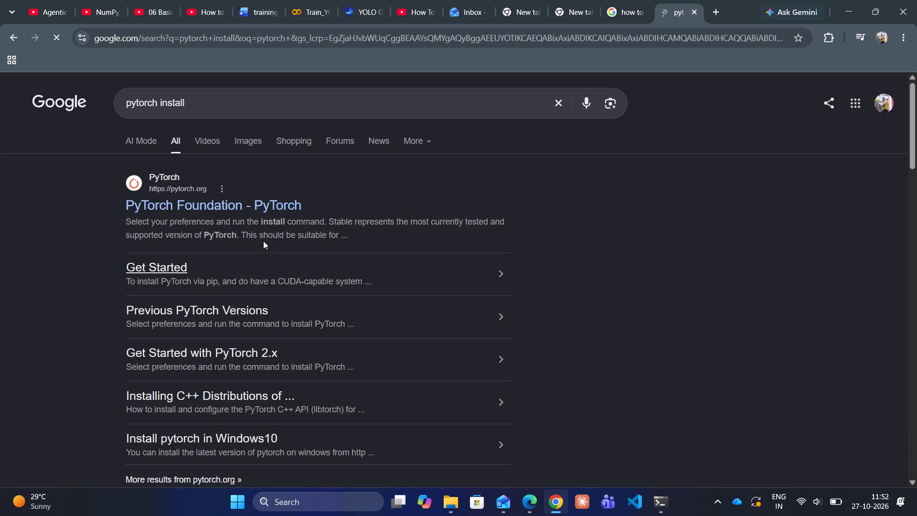
click(244, 211)
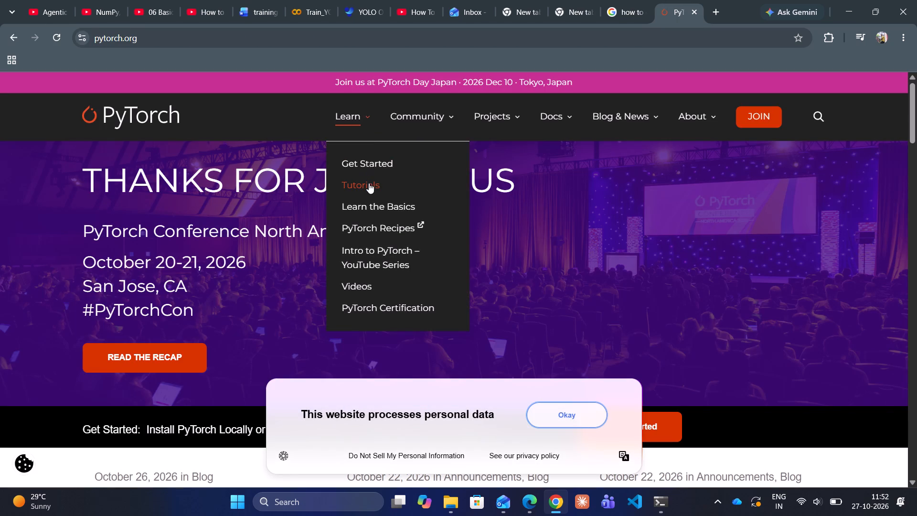
Accept the personal data notice on the PyTorch homepage and examine the Install PyTorch options table and its install command.
scroll(646, 369, down, 5)
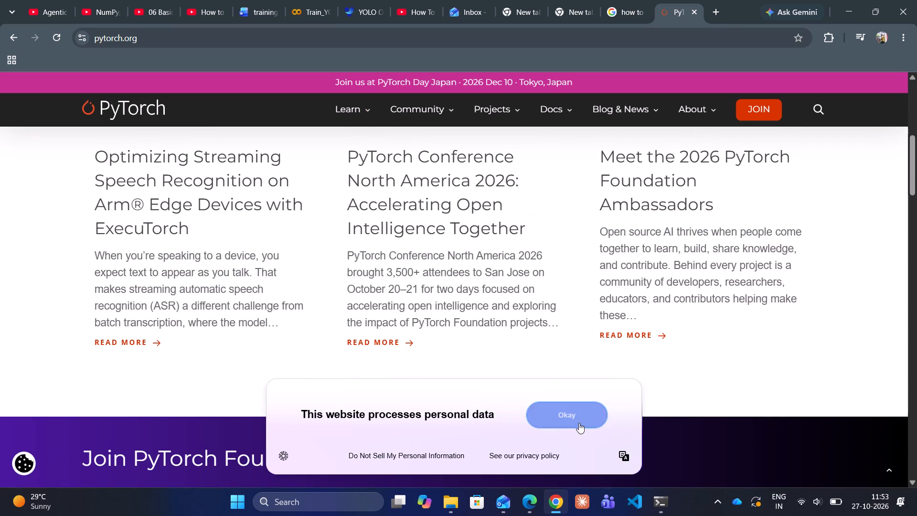
click(582, 423)
scroll(433, 363, down, 2)
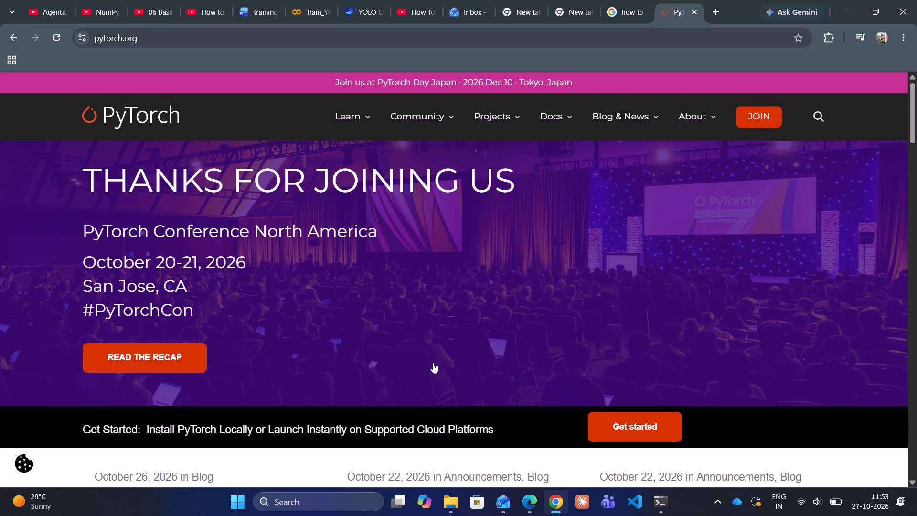
scroll(443, 298, down, 3)
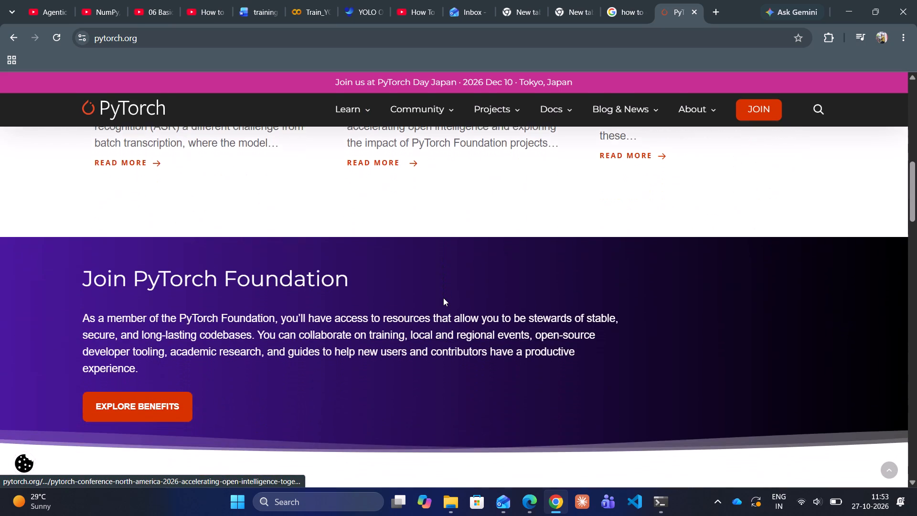
scroll(443, 298, down, 4)
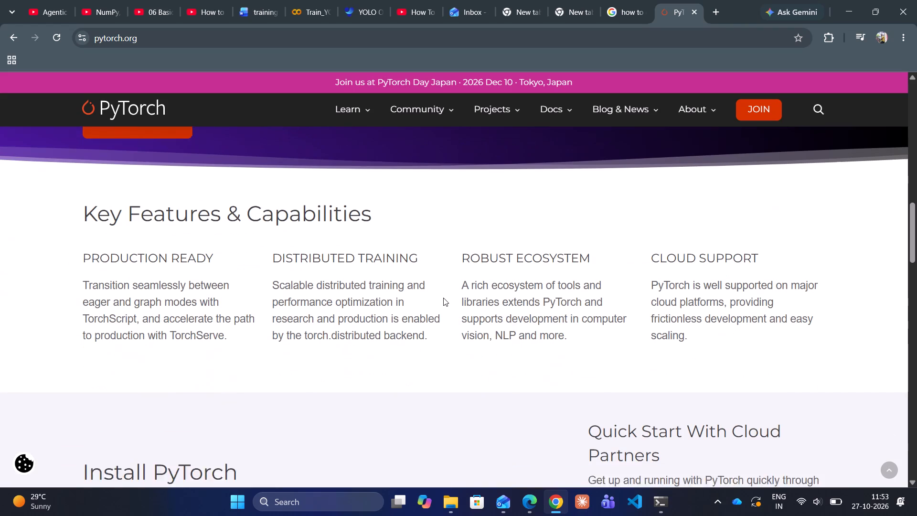
scroll(443, 298, down, 3)
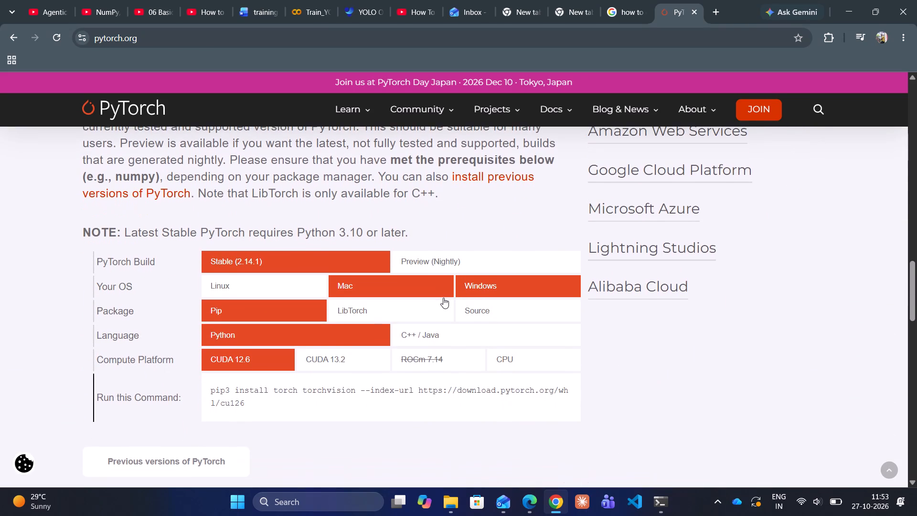
scroll(443, 298, down, 1)
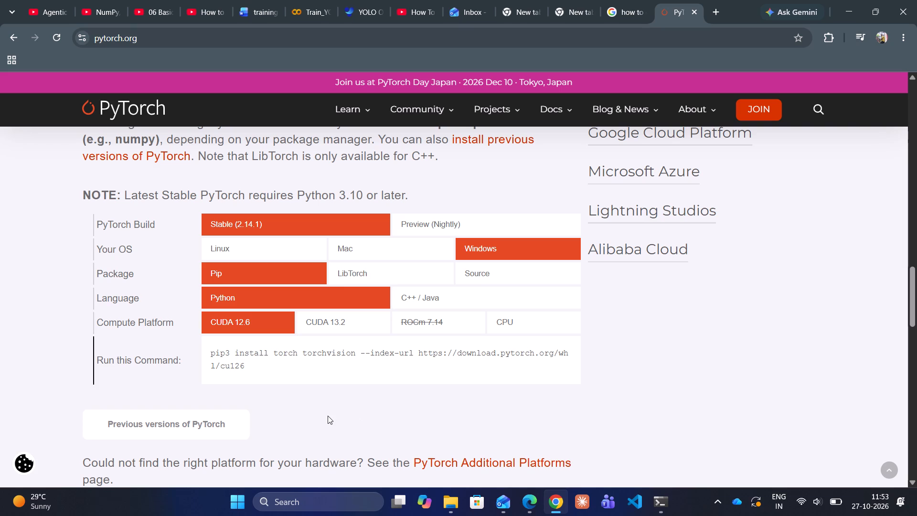
scroll(328, 413, down, 1)
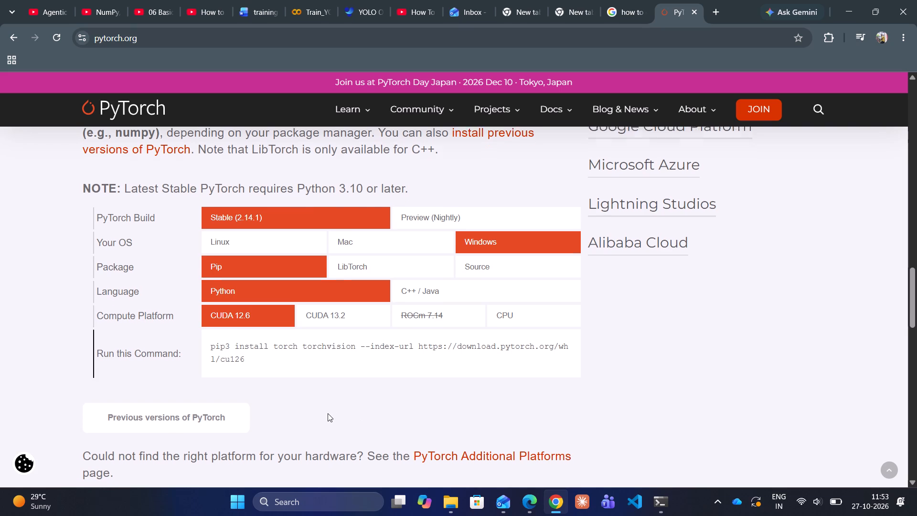
scroll(328, 413, down, 1)
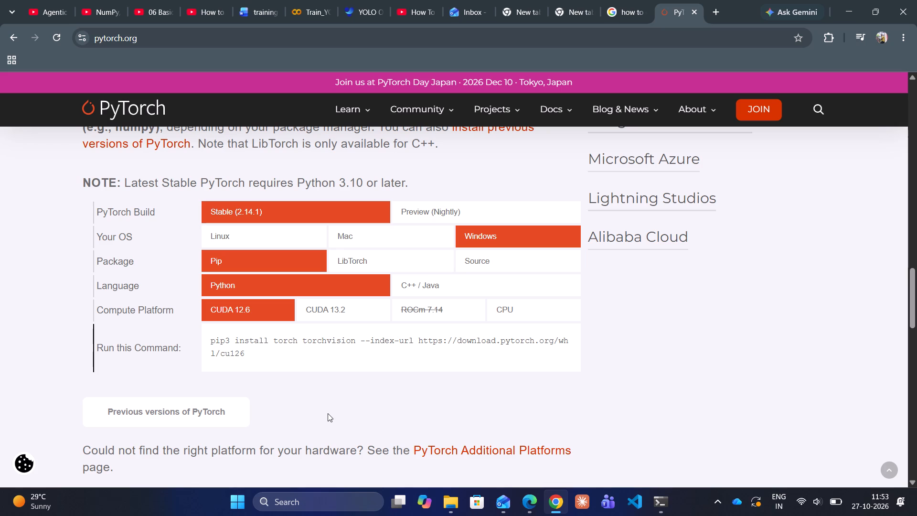
click(404, 374)
scroll(404, 374, down, 2)
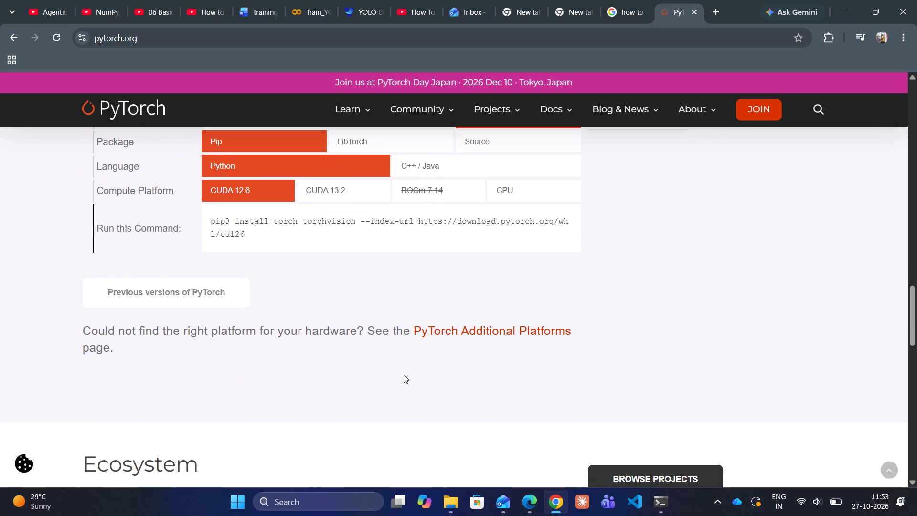
scroll(404, 375, up, 3)
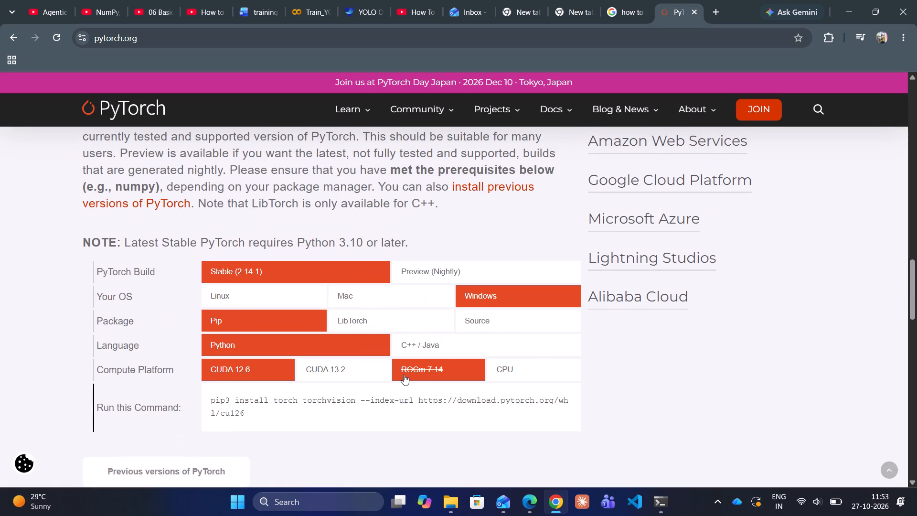
Return to the YouTube tutorial and play through choosing the CUDA version and copying the installation command, then pause.
click(208, 0)
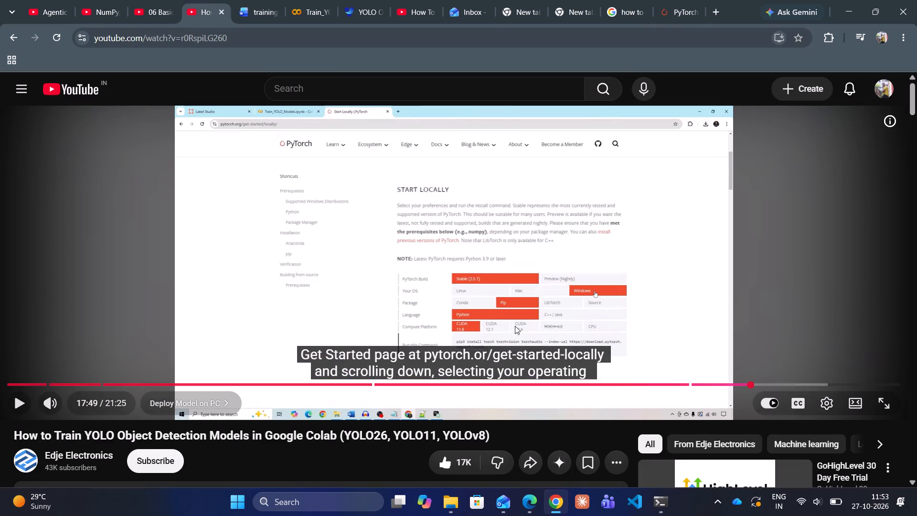
click(512, 323)
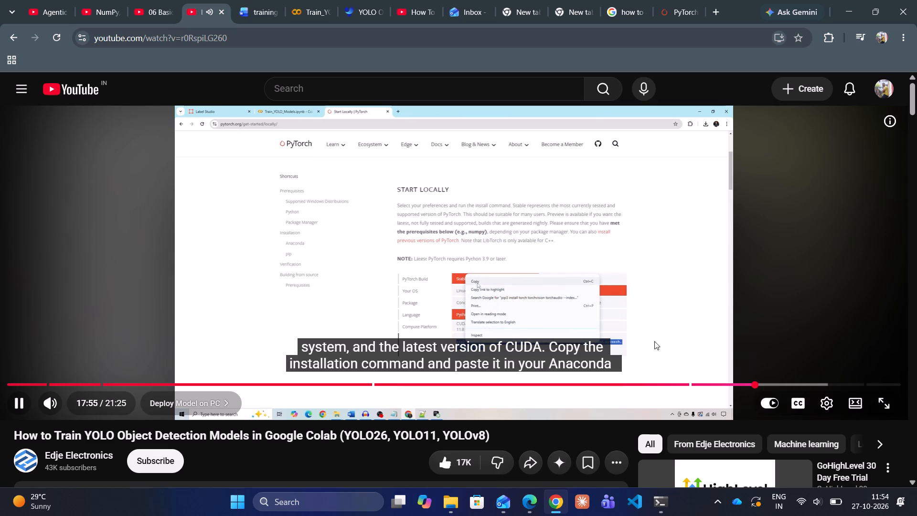
click(669, 275)
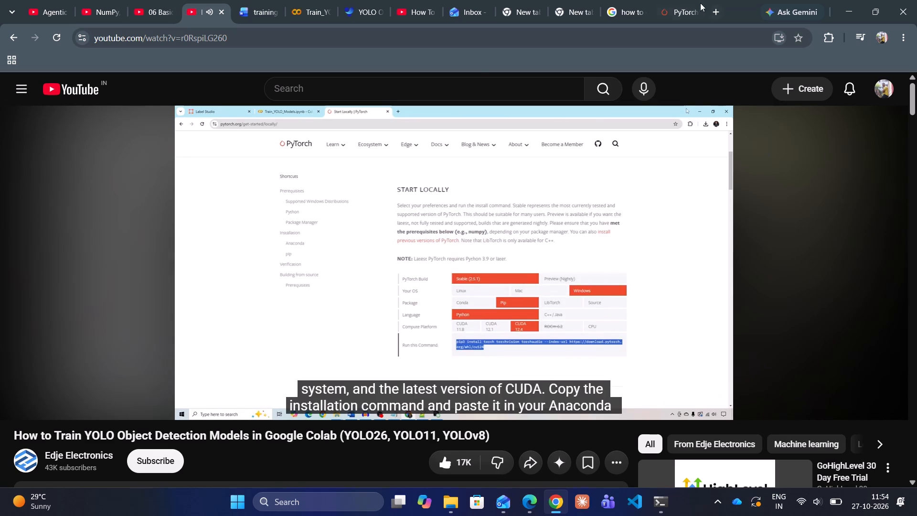
Choose CUDA 13.2 as the compute platform in the PyTorch website's install options.
click(658, 0)
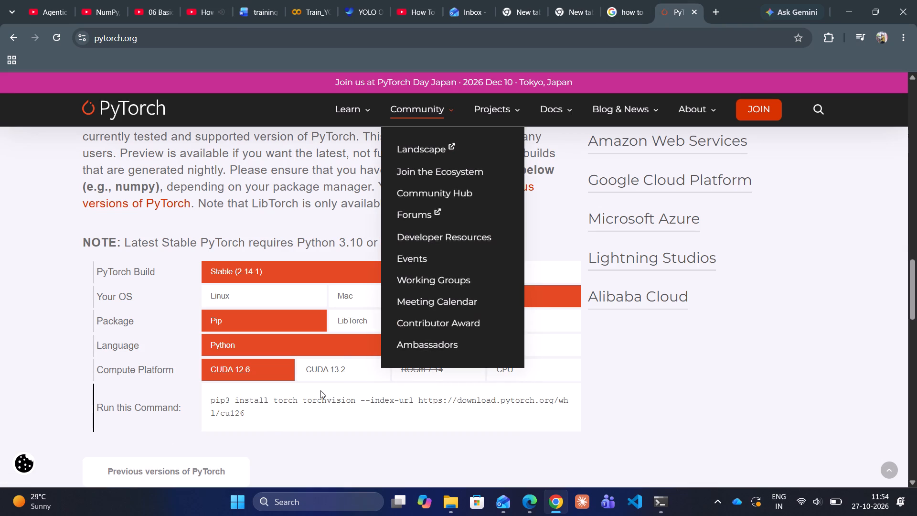
click(340, 371)
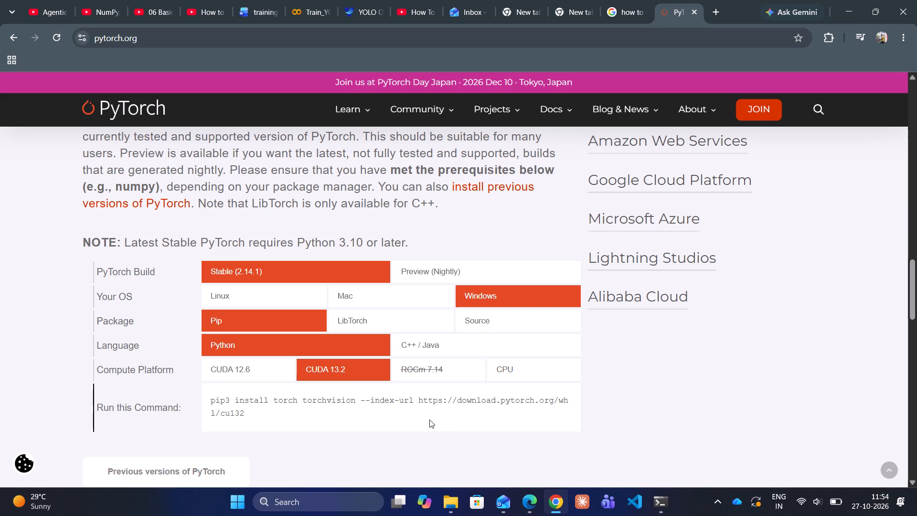
scroll(381, 421, down, 2)
scroll(381, 421, up, 2)
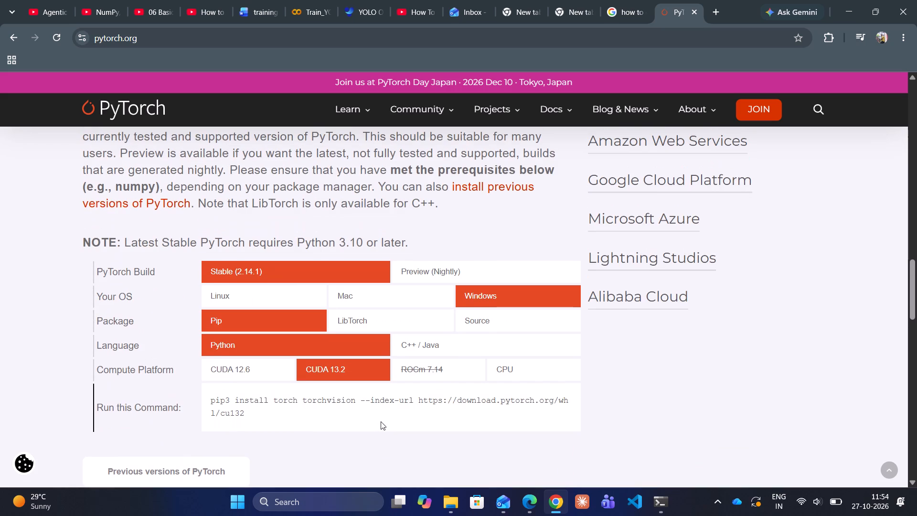
Capture a screenshot of the page area containing the PyTorch install options table and its run command.
key(Print)
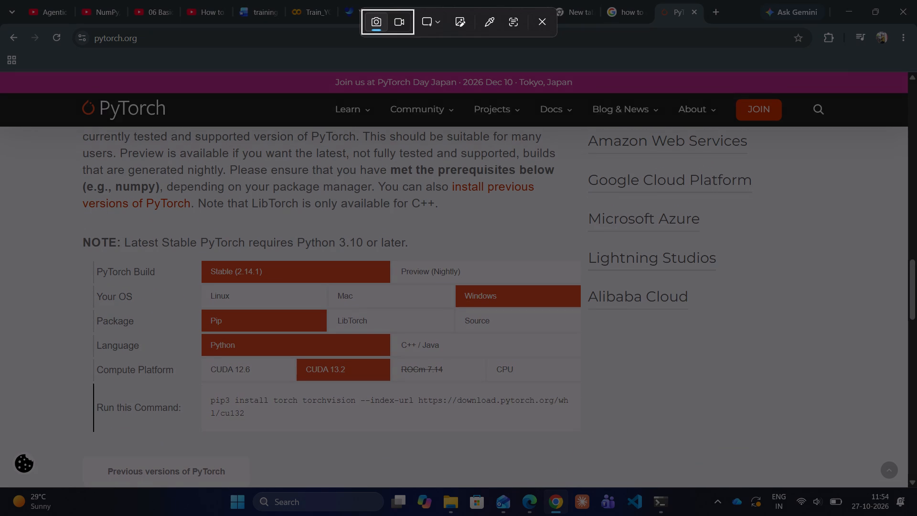
drag(71, 91, 735, 445)
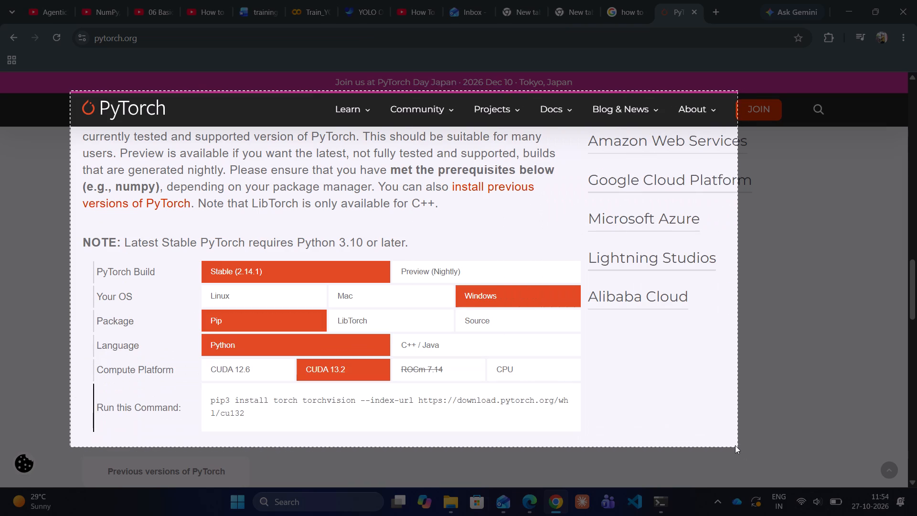
drag(735, 445, 637, 440)
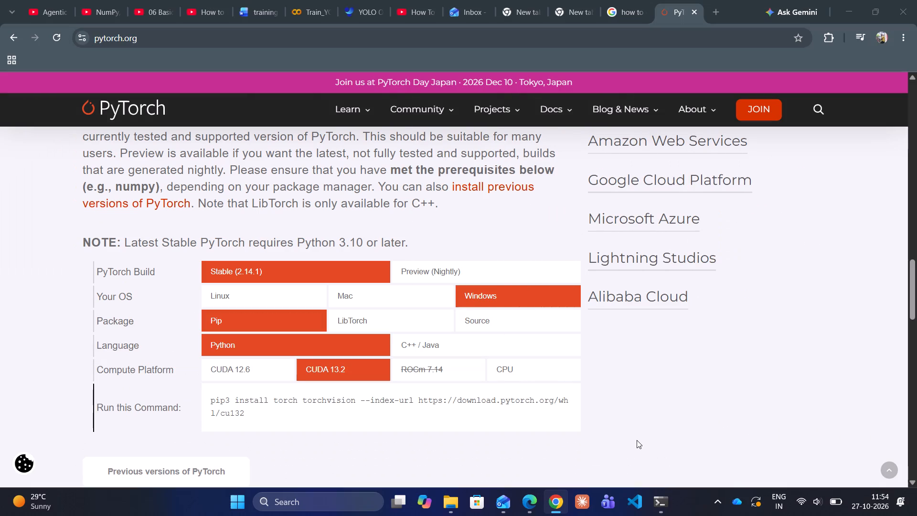
Paste the PyTorch screenshot below the NVIDIA GPU note in the Word document and shrink it to fit the page width.
click(235, 0)
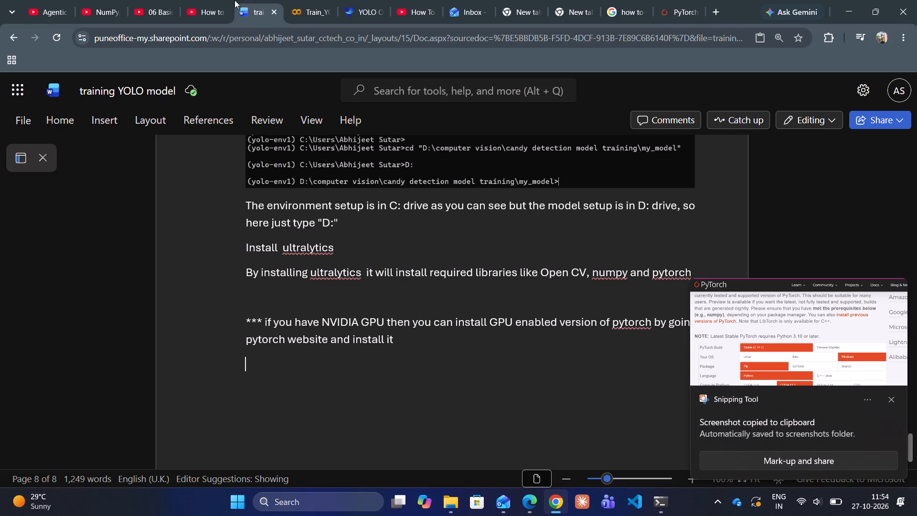
key(ctrl+v)
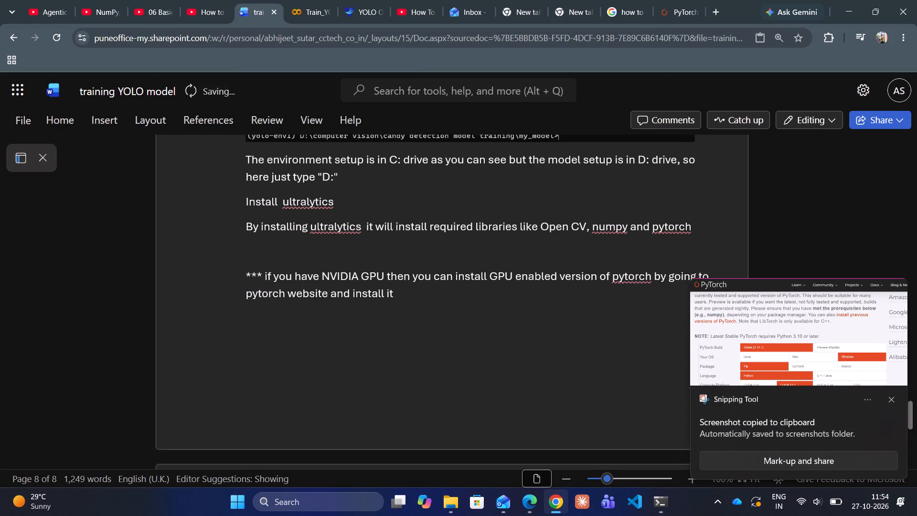
click(477, 300)
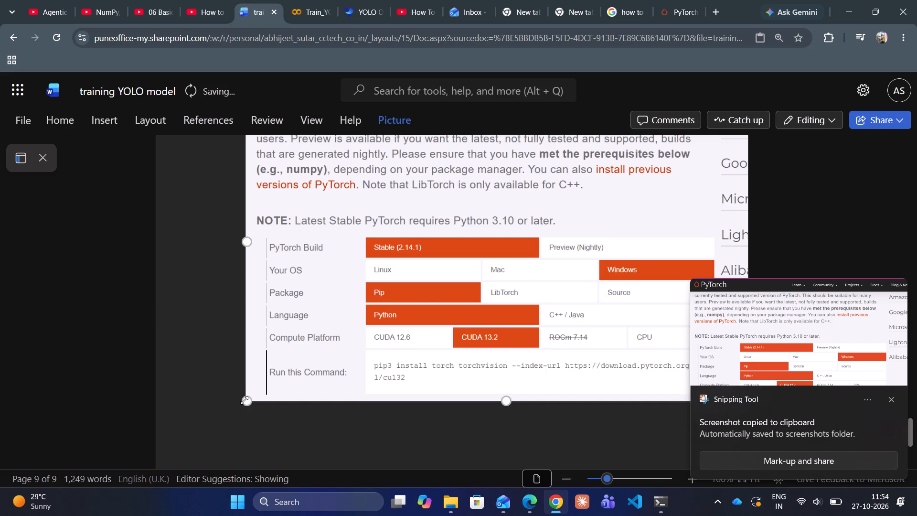
drag(244, 400, 376, 316)
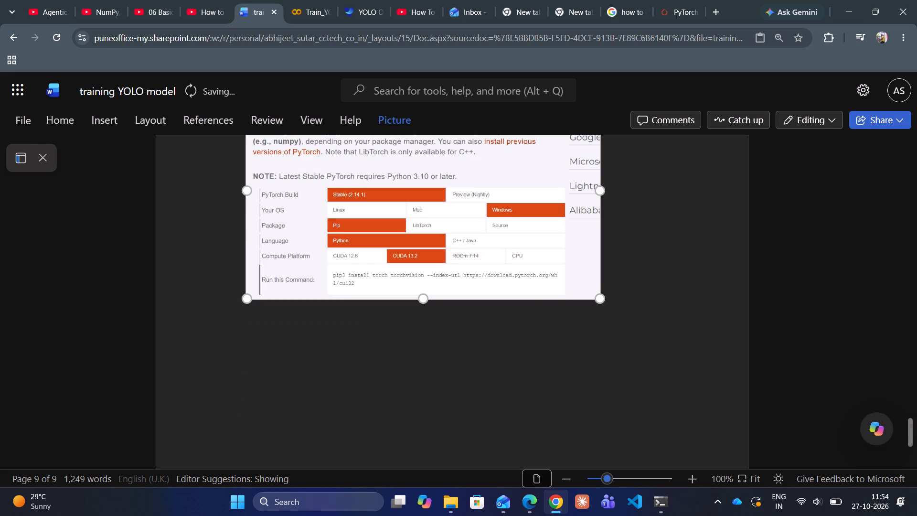
click(629, 285)
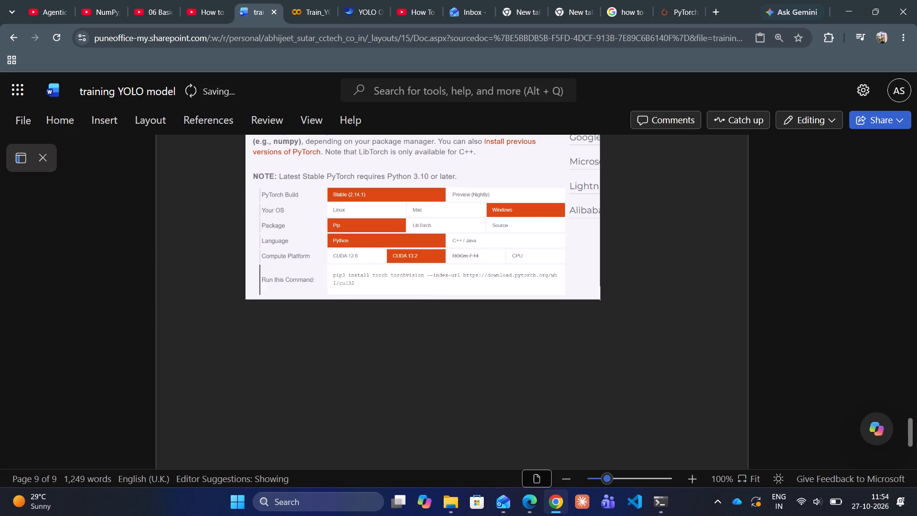
Add the line "Select latest version of cuda" below the pasted PyTorch screenshot.
key(Return)
text(select latest version f)
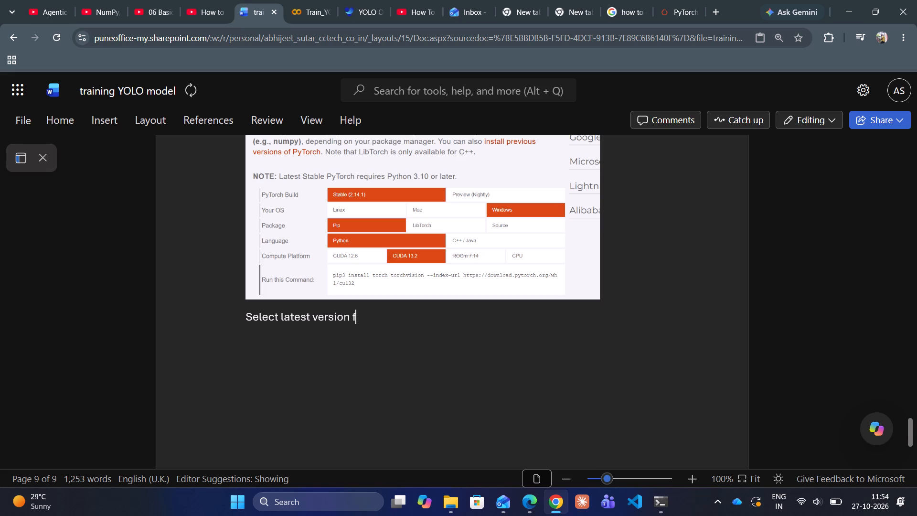
key(BackSpace)
text(of cude)
key(BackSpace)
key(a)
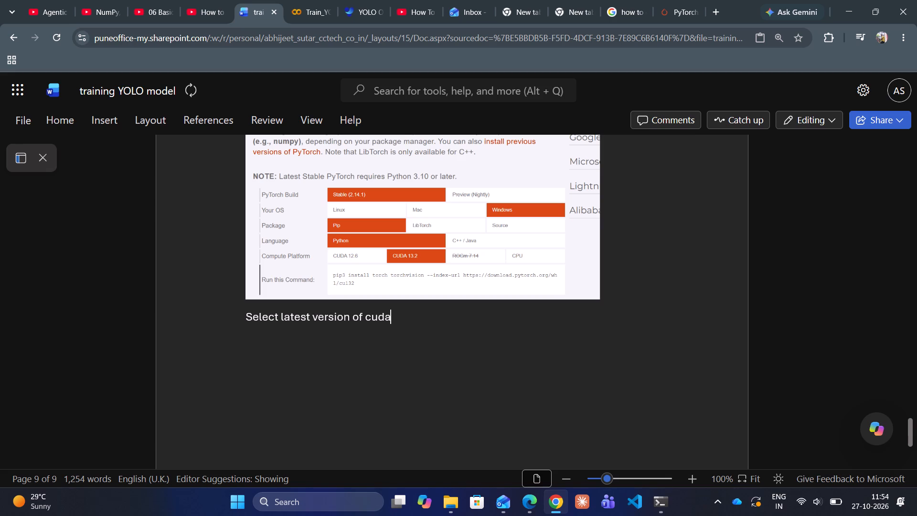
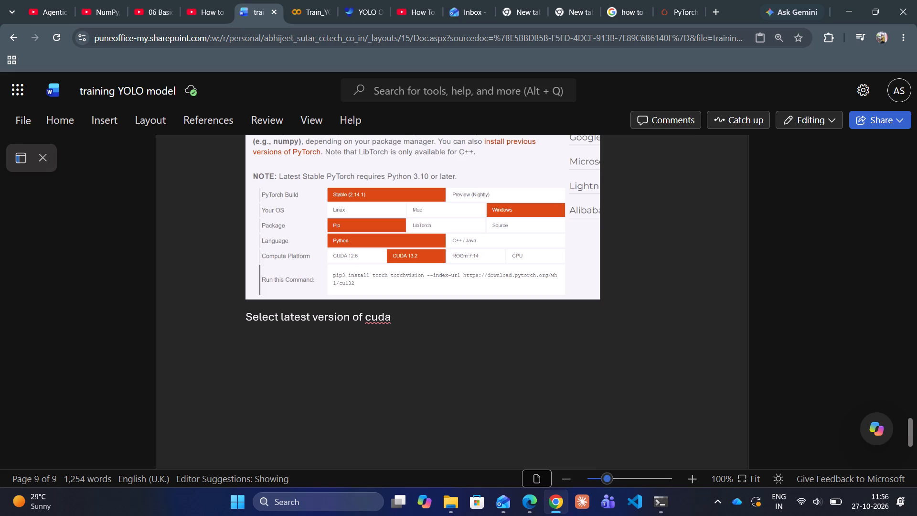
Start a new line below "Select latest version of cuda" in the Word document.
key(Return)
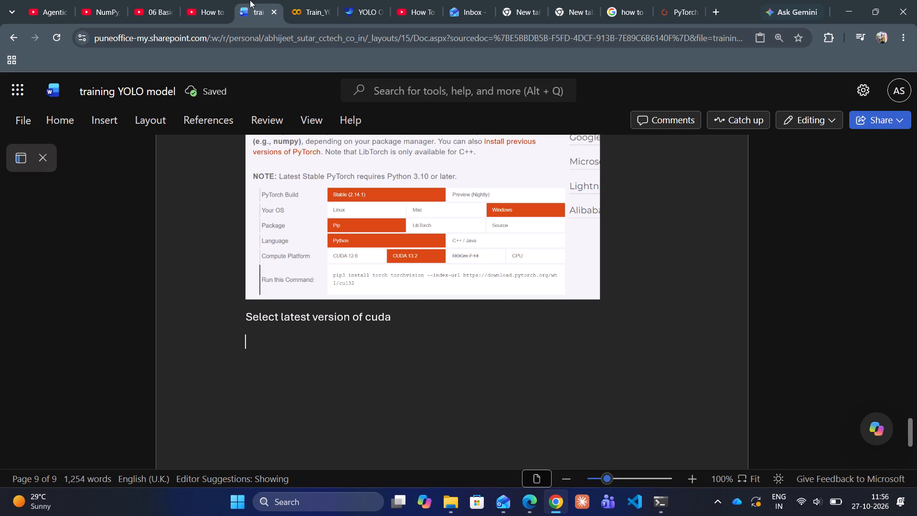
Watch the YouTube tutorial's section on running the PyTorch install command in Anaconda Prompt, with captions turned off.
click(196, 12)
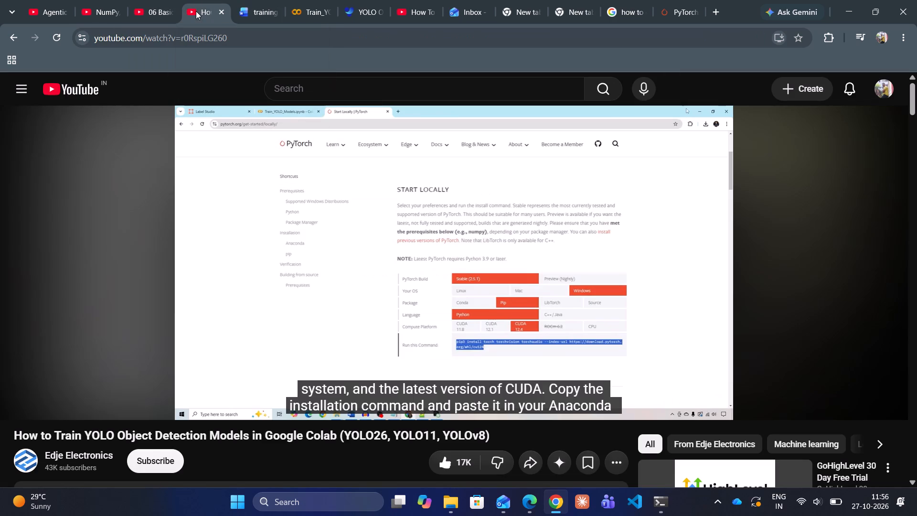
click(582, 273)
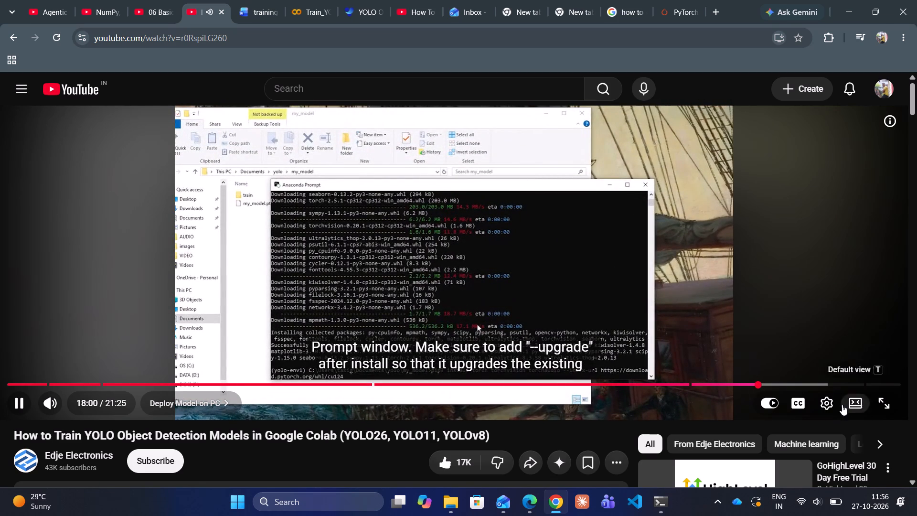
click(805, 403)
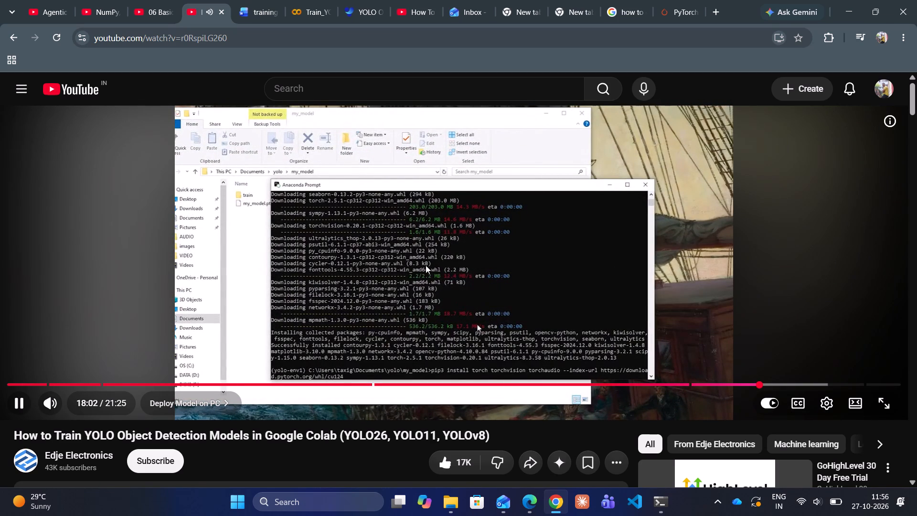
click(489, 309)
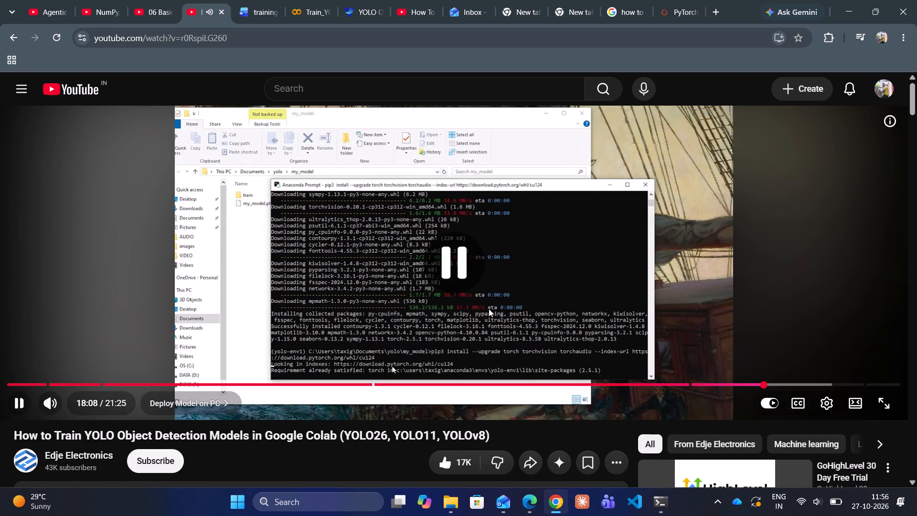
click(489, 309)
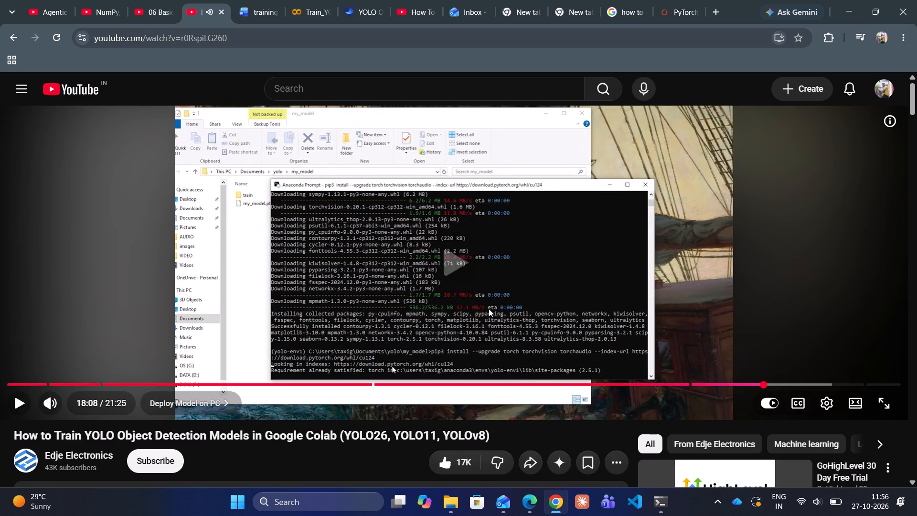
click(478, 311)
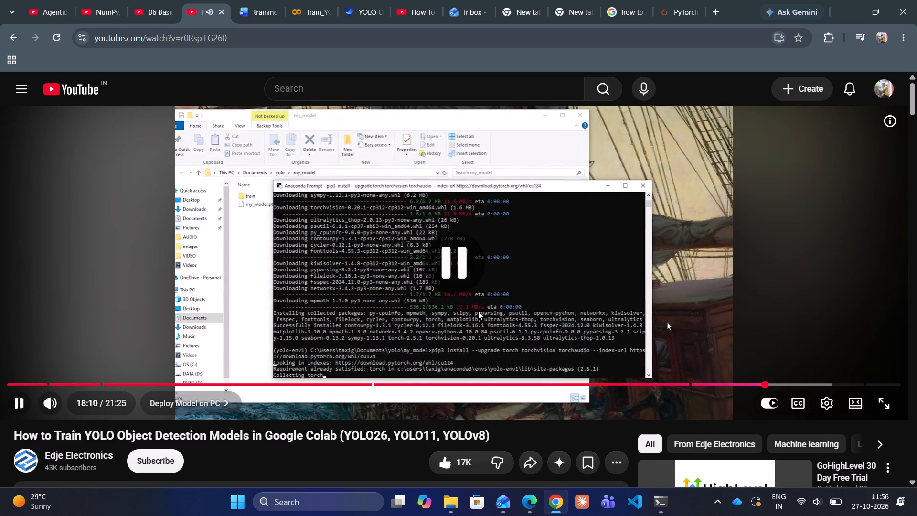
Copy the CUDA 13.2 pip3 install command from the PyTorch website and run it in Anaconda Prompt.
click(677, 2)
drag(254, 416, 207, 401)
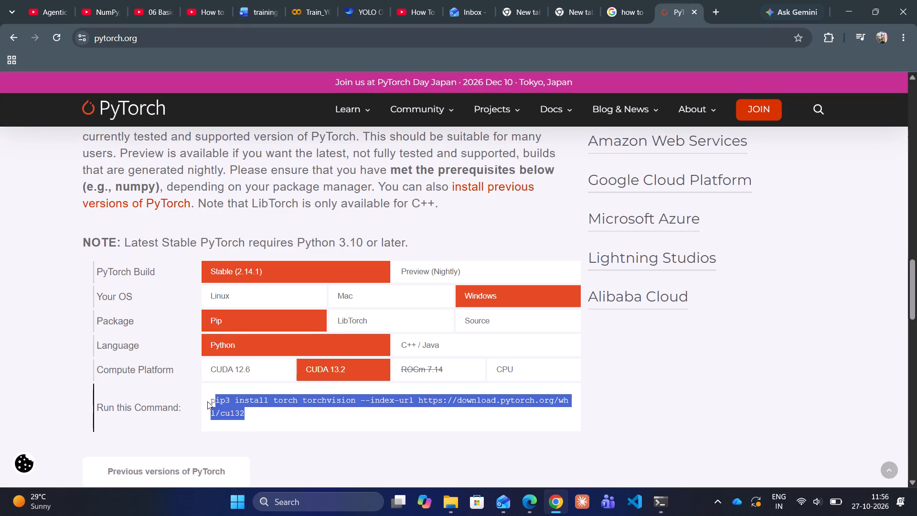
drag(207, 401, 204, 401)
key(ctrl+c)
click(659, 502)
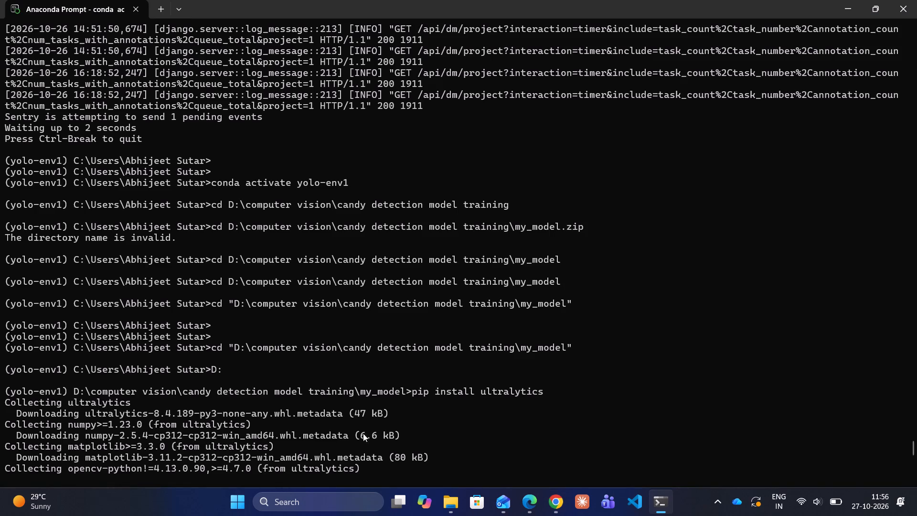
click(501, 435)
scroll(501, 435, down, 7)
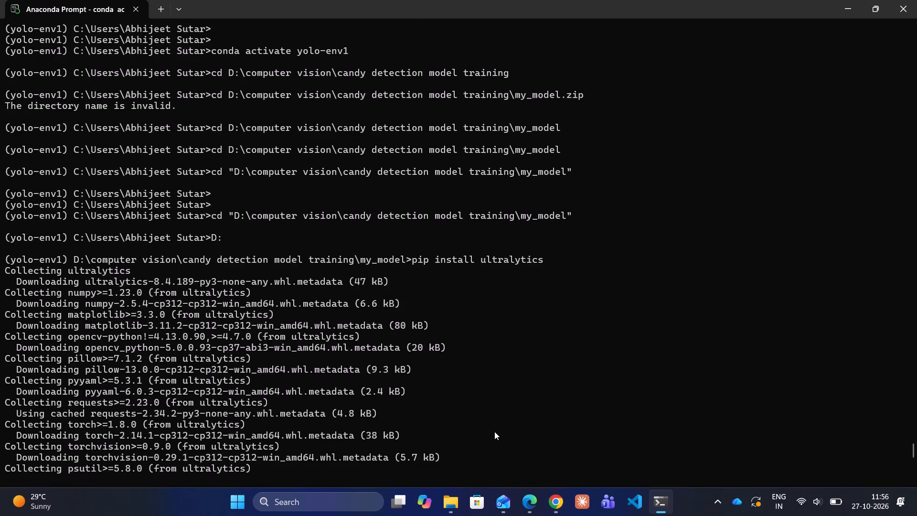
scroll(494, 431, down, 20)
scroll(494, 431, down, 2)
key(Return)
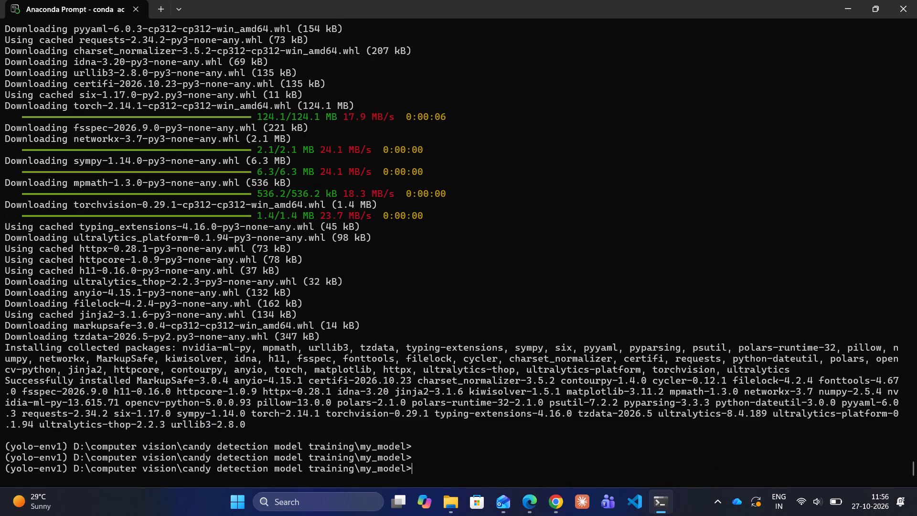
key(ctrl+v)
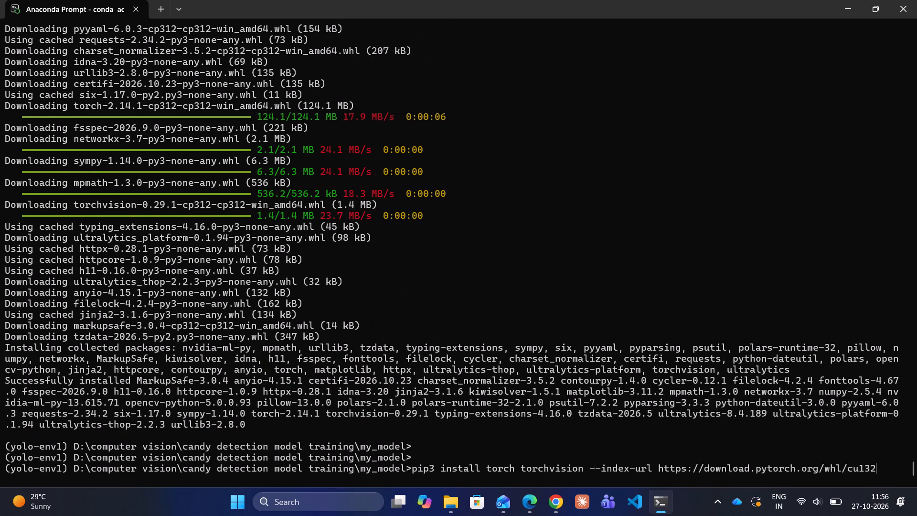
key(Return)
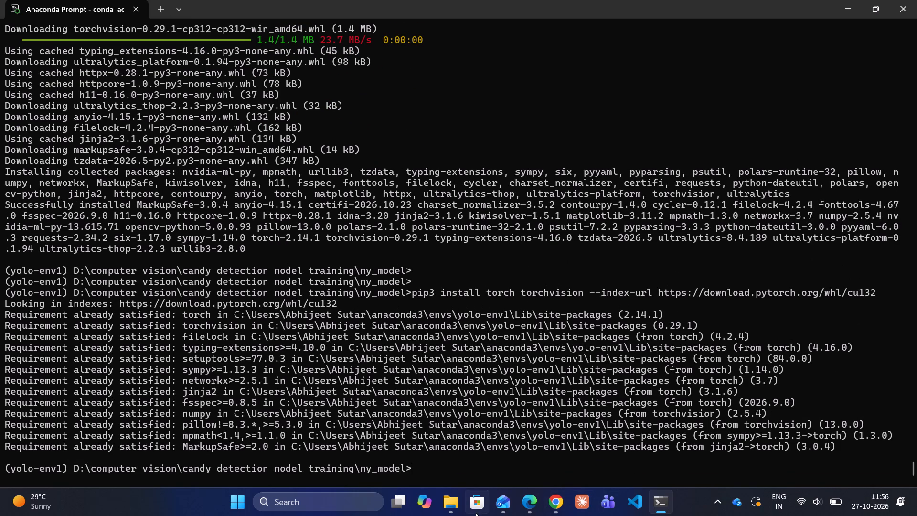
Continue the YouTube tutorial, then replay the part around 18:06 to check how the PyTorch install command is entered.
click(554, 503)
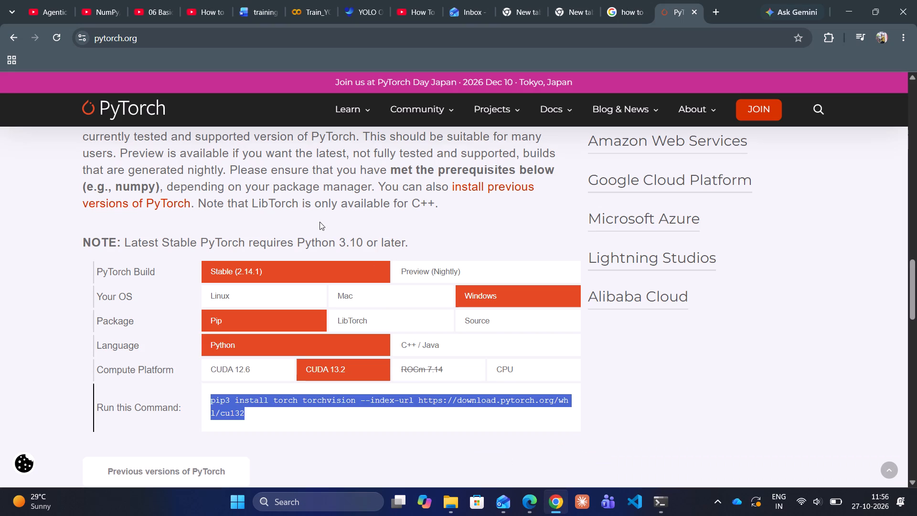
click(232, 2)
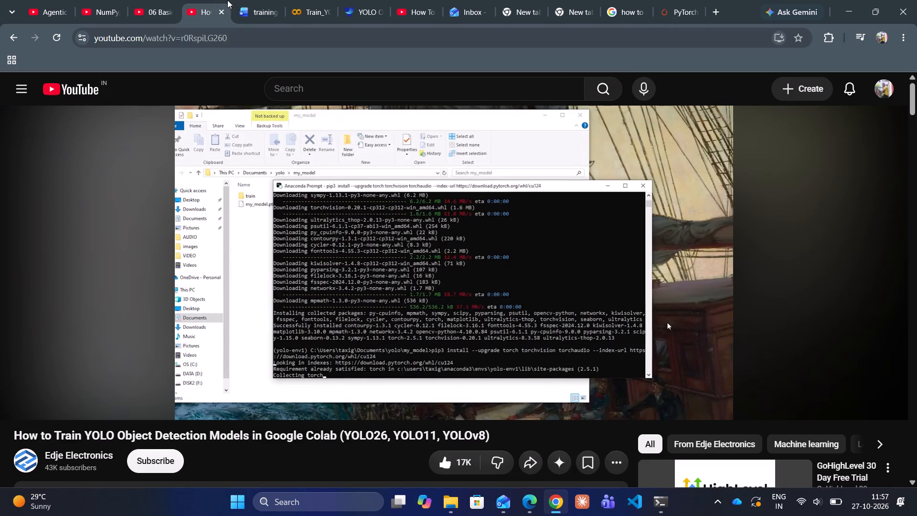
click(413, 247)
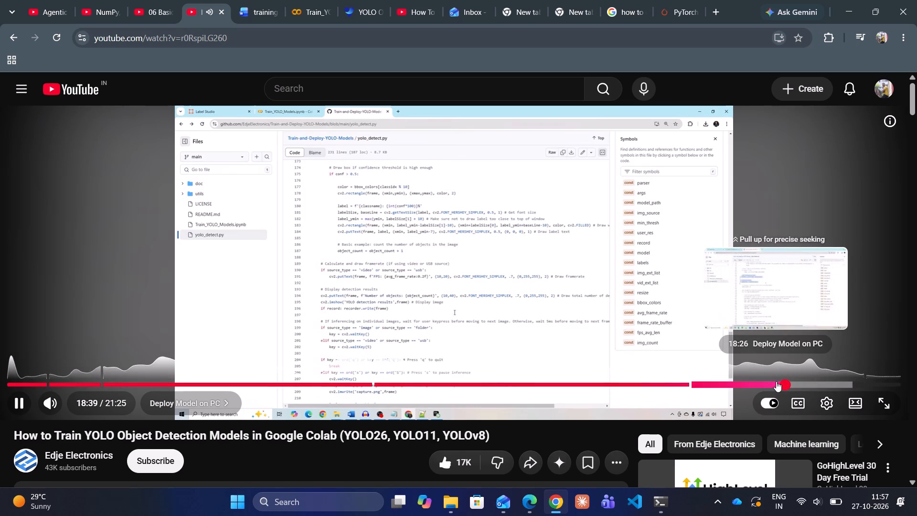
click(776, 381)
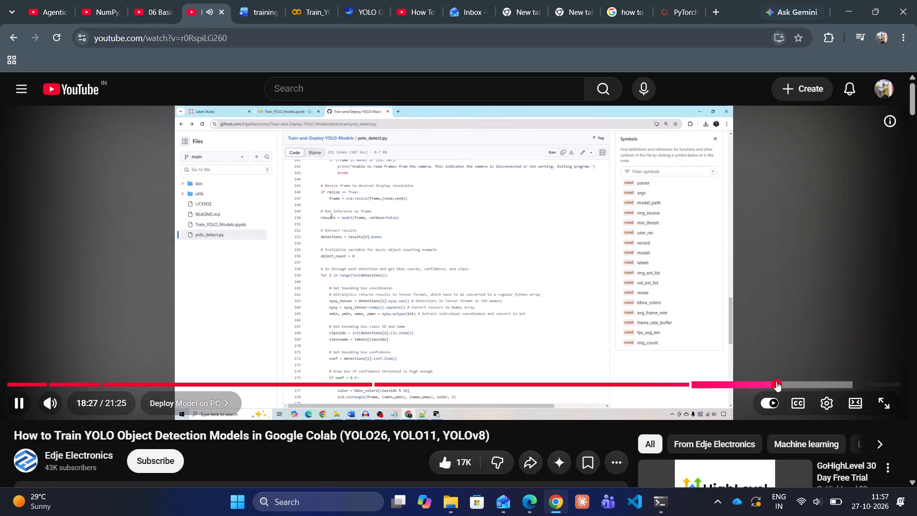
click(772, 383)
click(767, 383)
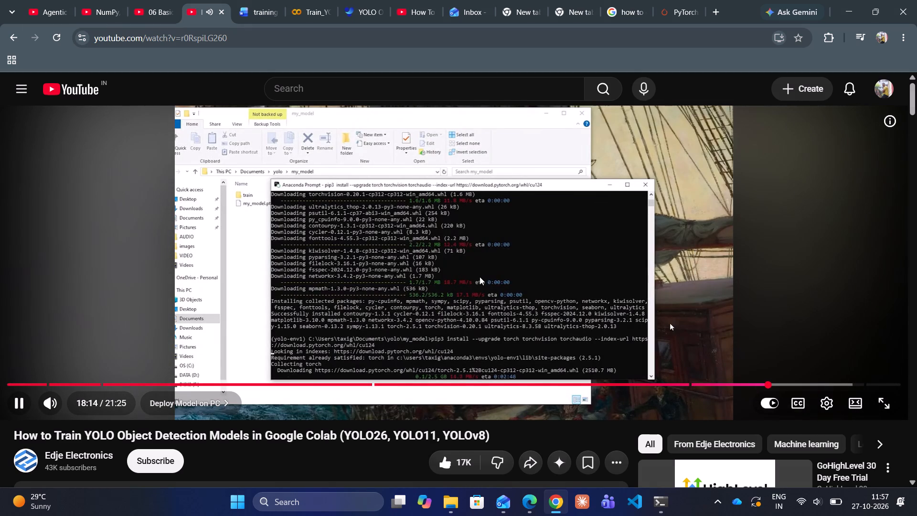
key(Left)
key(Left)
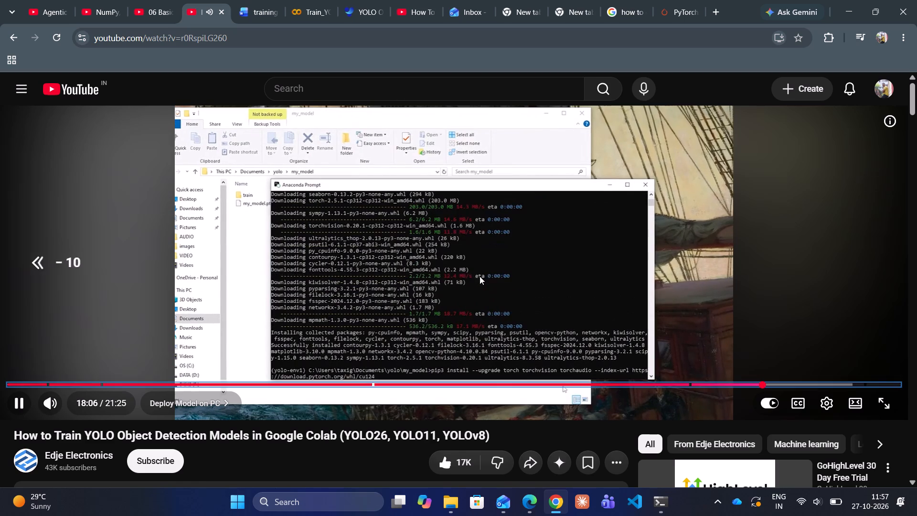
key(Left)
key(Left)
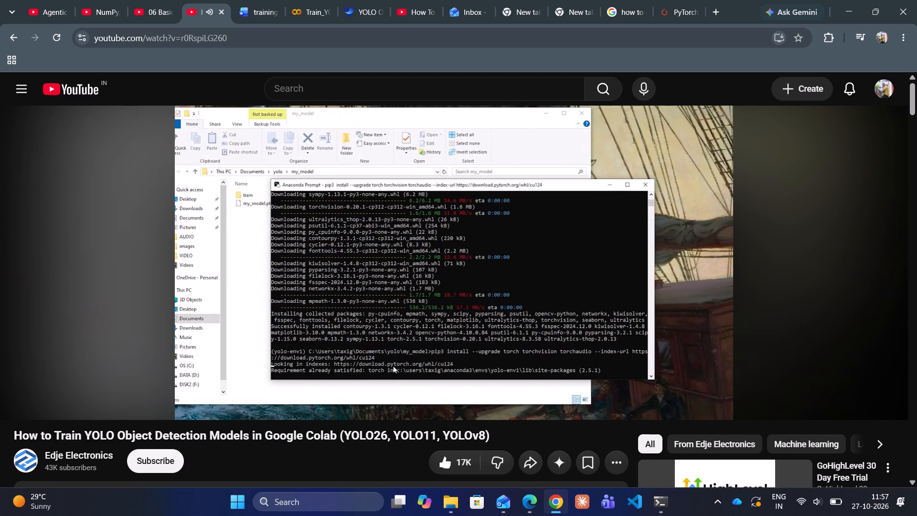
click(568, 253)
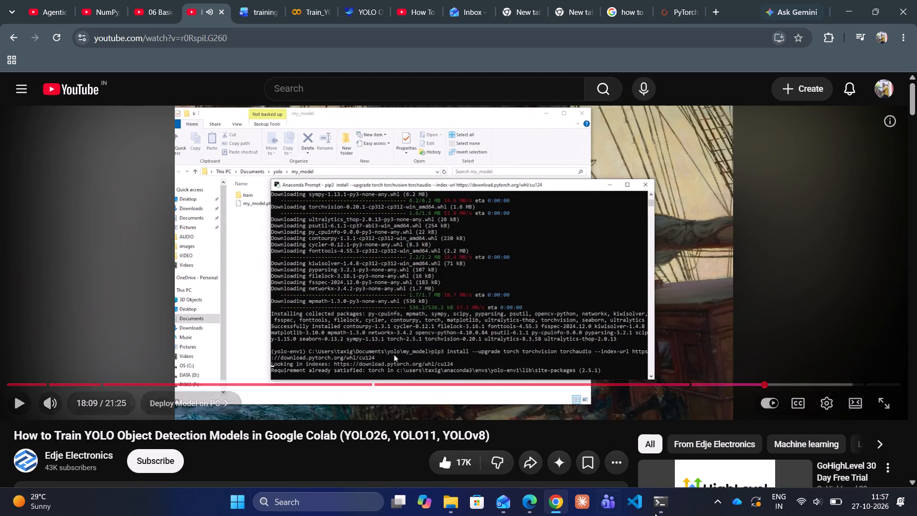
Run the PyTorch CUDA 13.2 install command again in Anaconda Prompt with "--upgrade" added after "install".
click(661, 502)
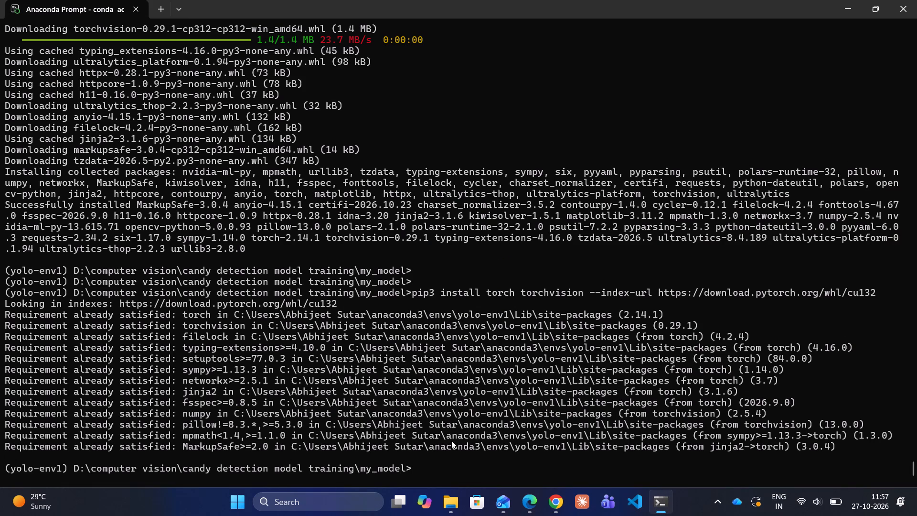
key(ctrl+v)
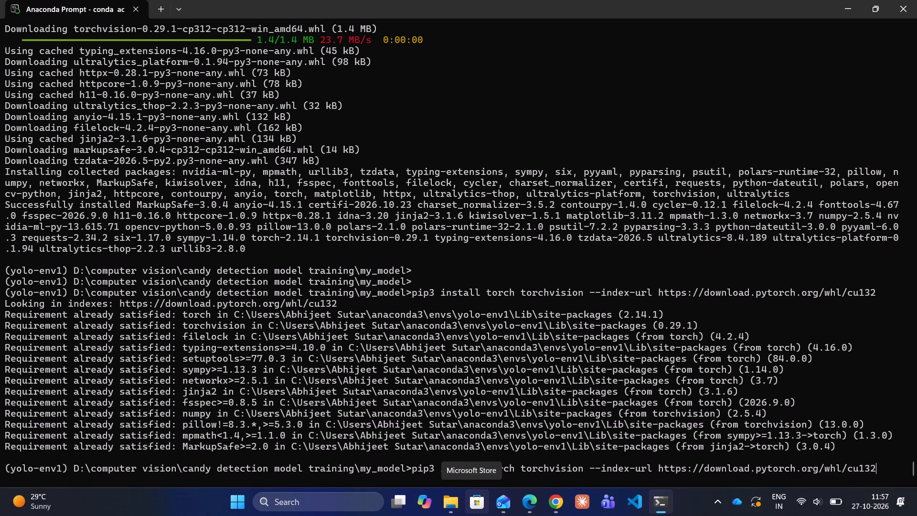
click(484, 467)
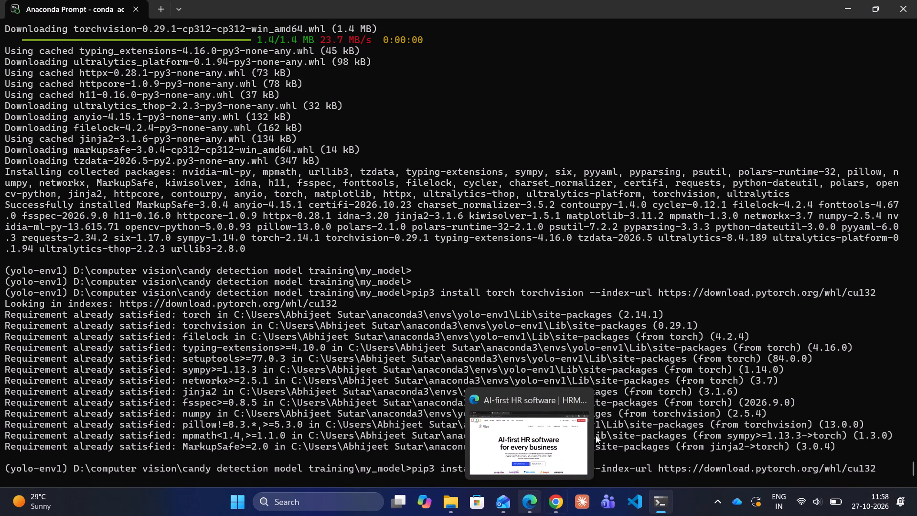
key(Left)
key(Left)
key(Left)
key(Left)
key(Left)
key(Left)
key(Left)
key(Left)
key(Left)
key(Left)
key(Left)
key(Left)
key(Left)
key(Left)
key(Left)
key(Left)
key(Left)
key(Left)
key(Left)
key(Left)
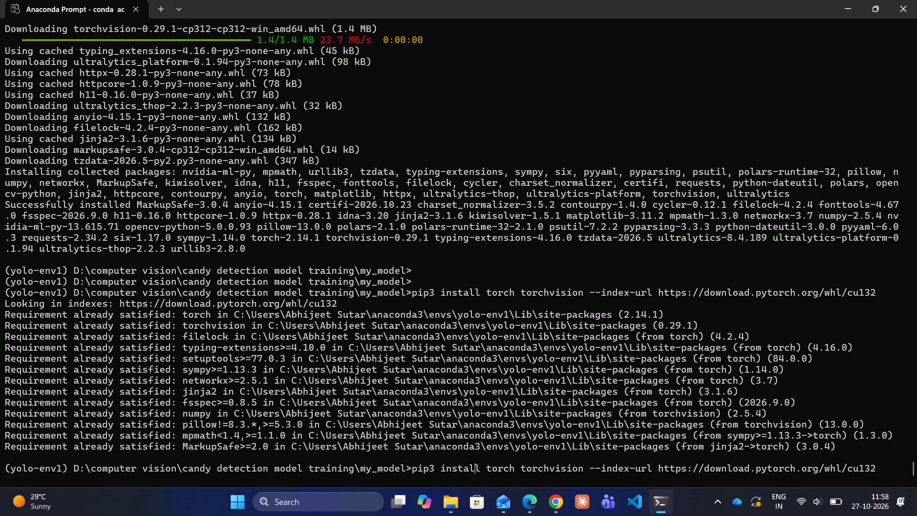
key(Right)
key(Right)
text(--)
text(upgrade)
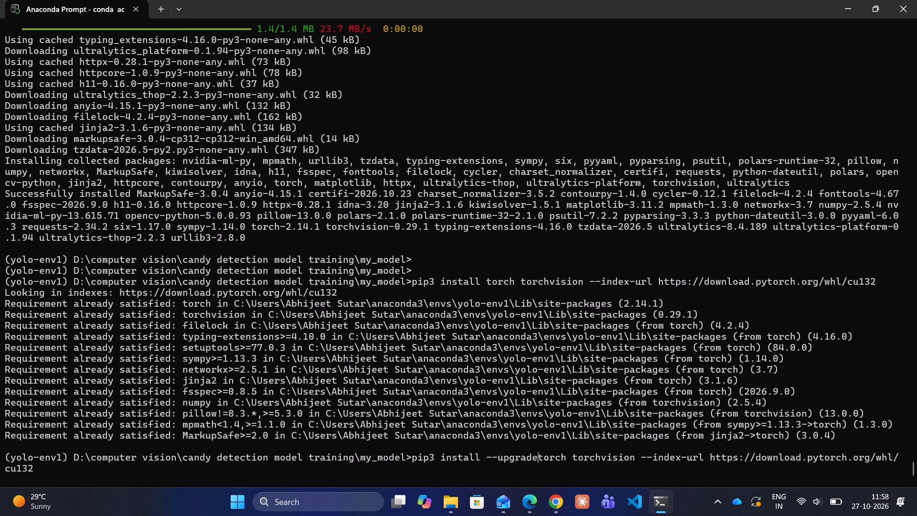
key(space)
key(Right)
key(Right)
key(Right)
key(Right)
key(Right)
key(Right)
key(Right)
key(Right)
key(Right)
key(Right)
key(Right)
key(Right)
key(Right)
key(Right)
key(Right)
key(Right)
key(Right)
key(Right)
key(Right)
key(Right)
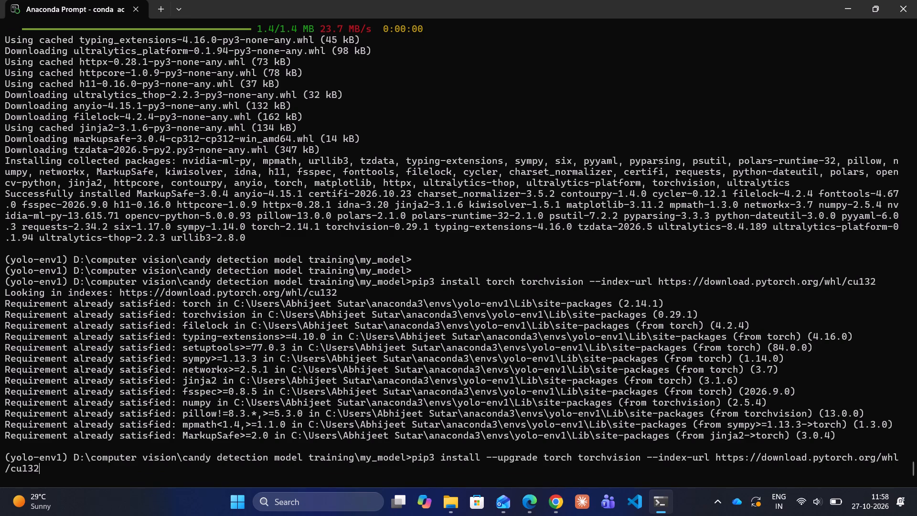
key(Return)
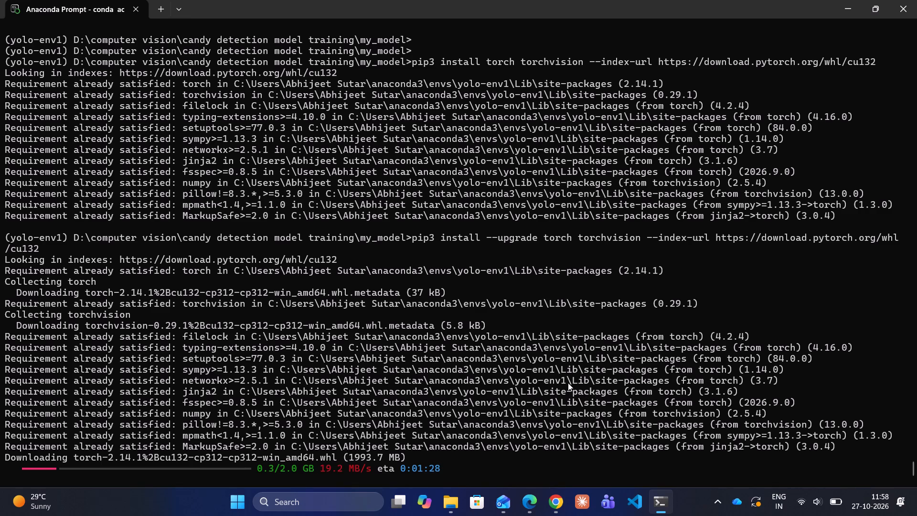
Replay the YouTube tutorial's section on the PyTorch upgrade command and its download.
click(566, 502)
click(408, 256)
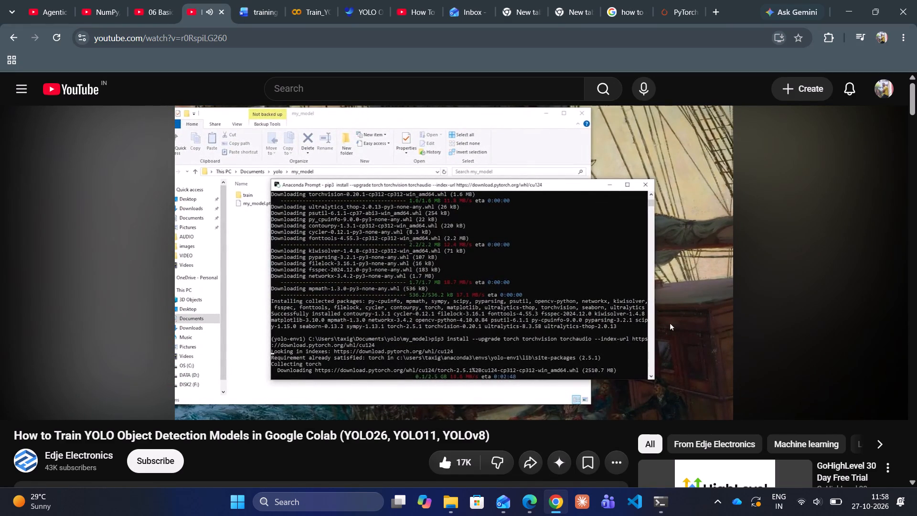
key(Left)
key(Left)
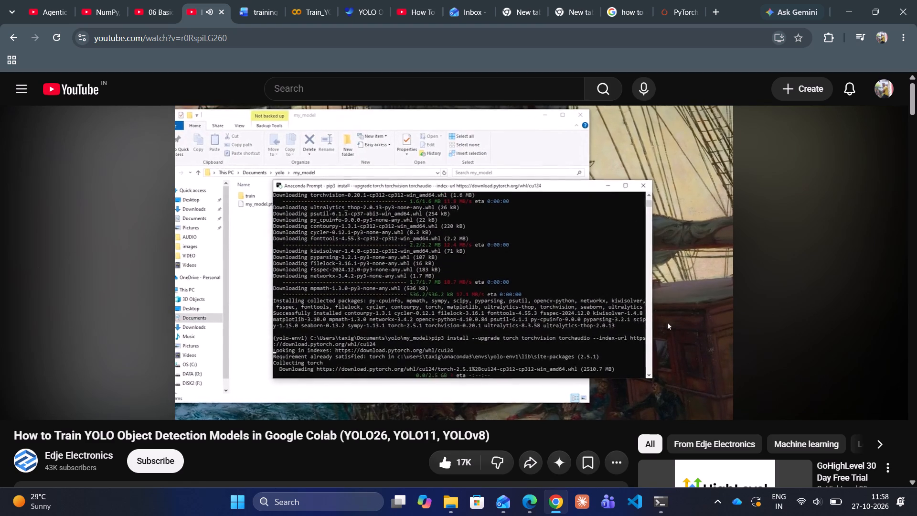
click(449, 238)
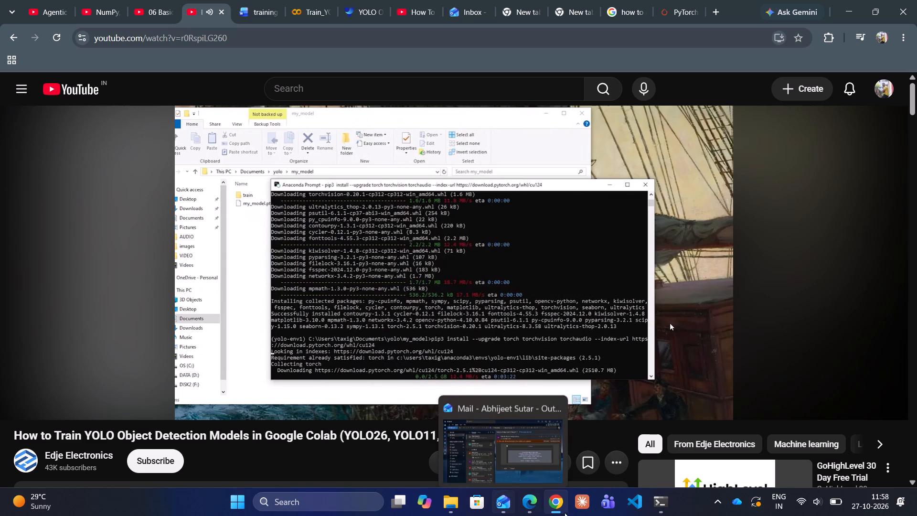
Add the copied CUDA 13.2 pip3 install command below "Select latest version of cuda" in the Word document, with a quoted "--upgrade" inserted after "install".
click(267, 0)
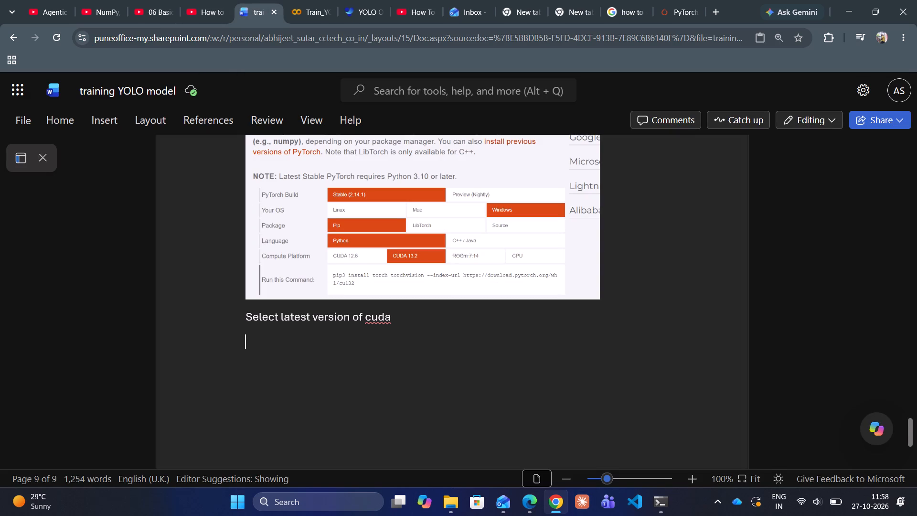
key(ctrl+v)
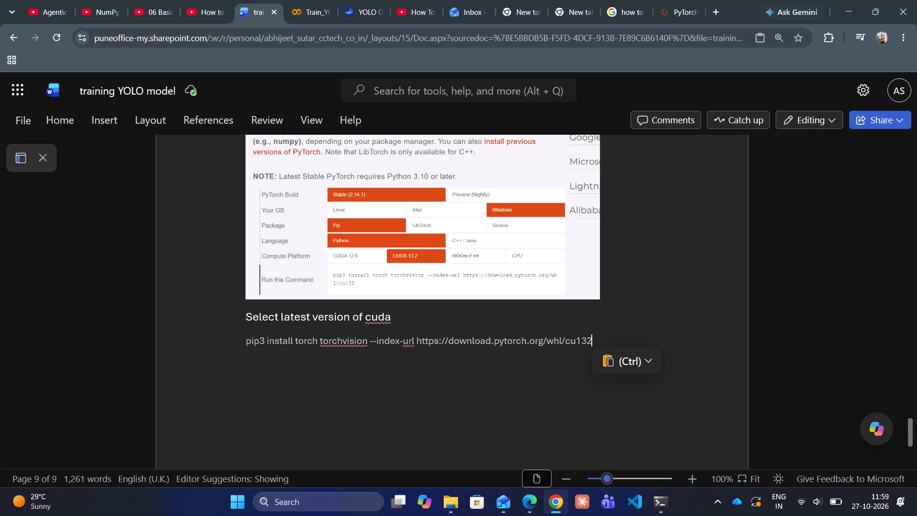
click(294, 341)
key(space)
key(space)
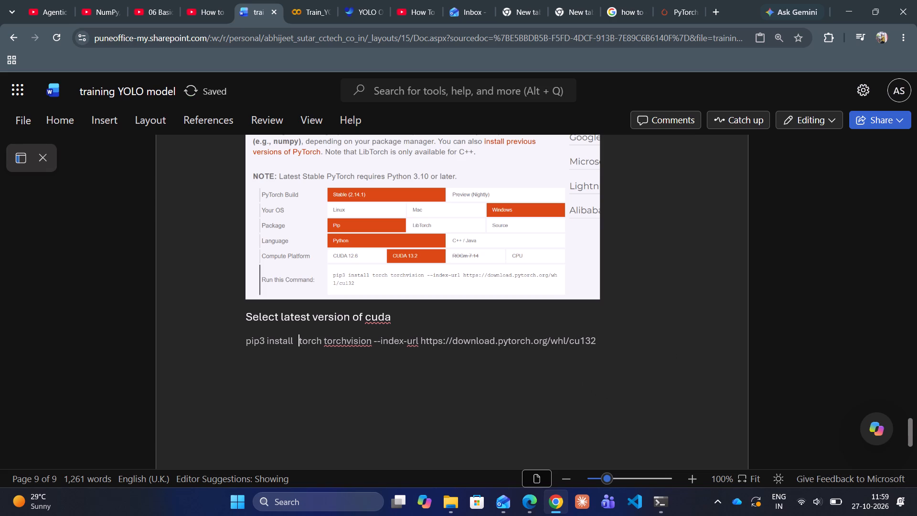
text(--)
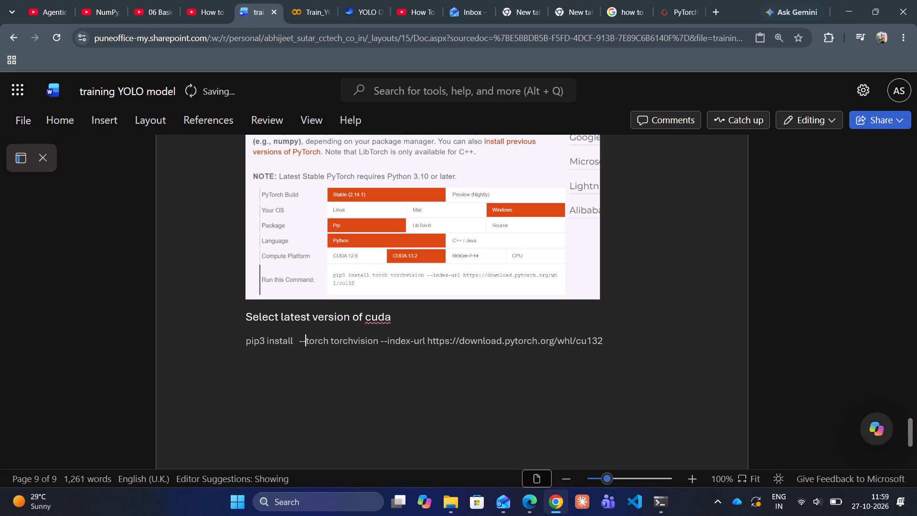
text(upg)
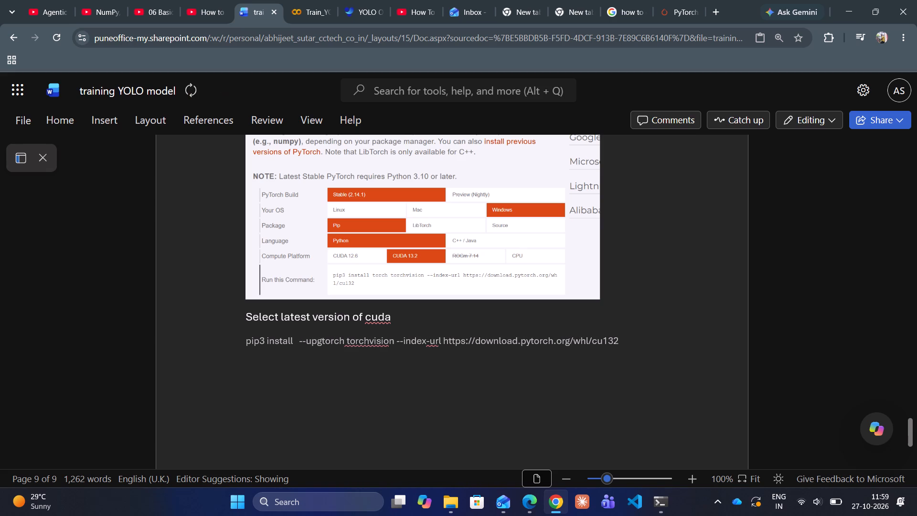
text(rade)
key(space)
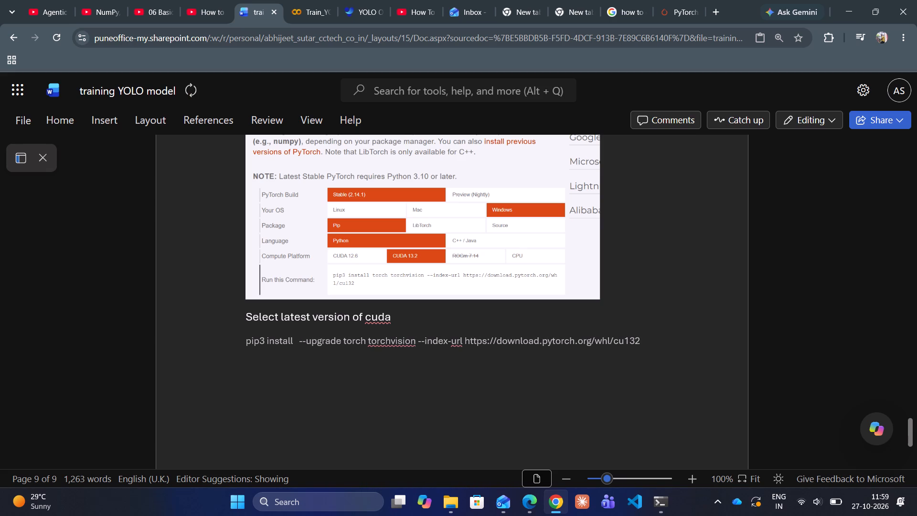
key(shift+quotedbl)
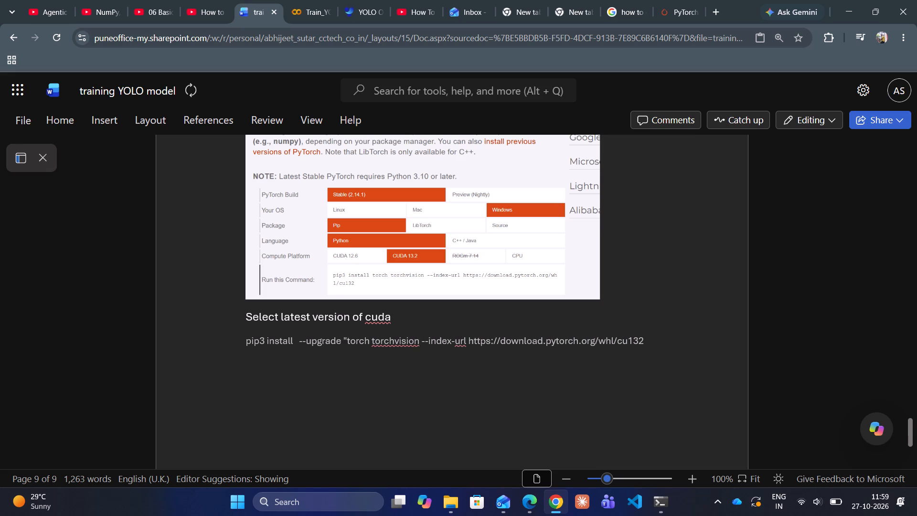
click(297, 337)
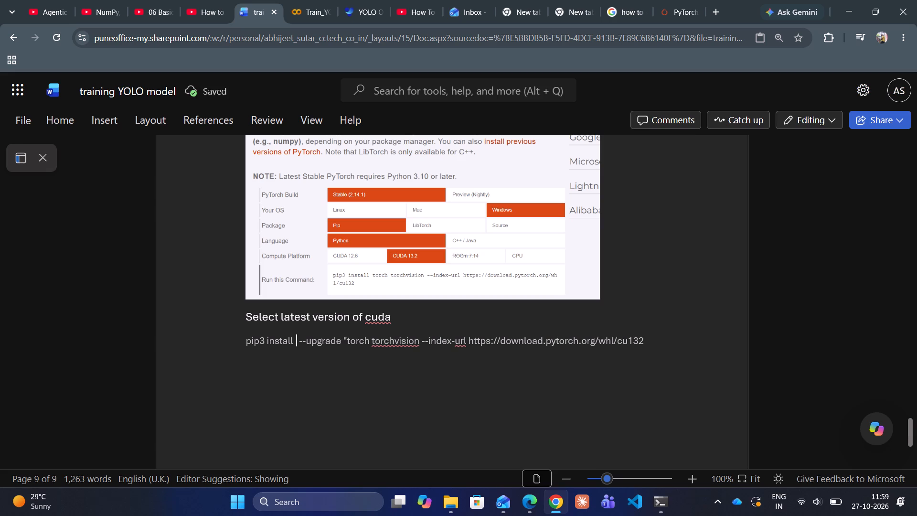
key(shift+quotedbl)
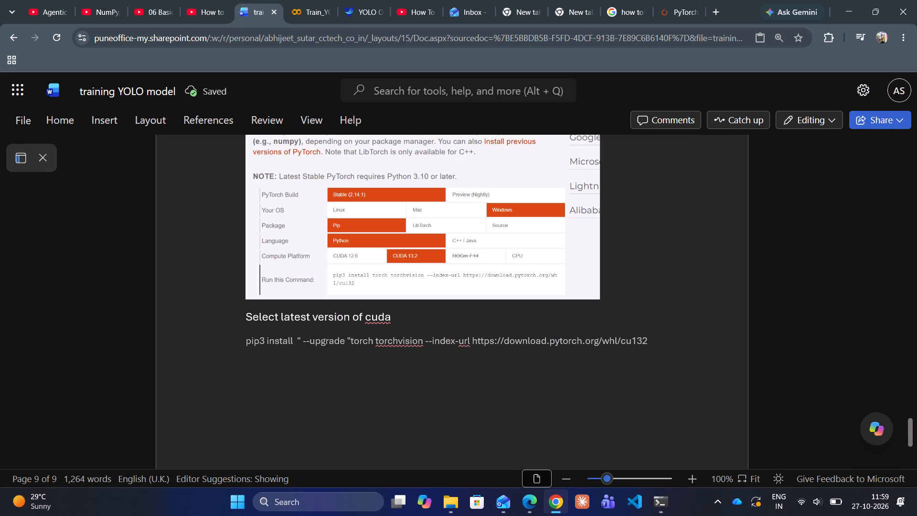
click(351, 338)
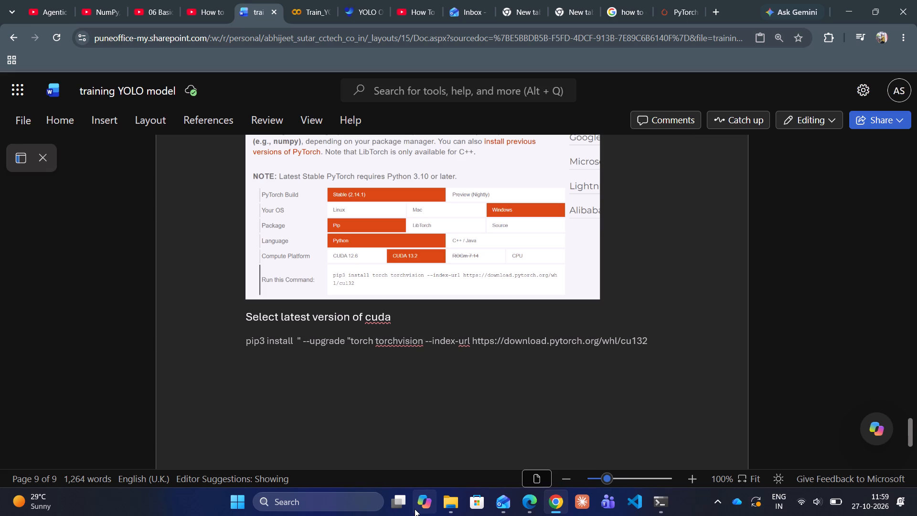
key(space)
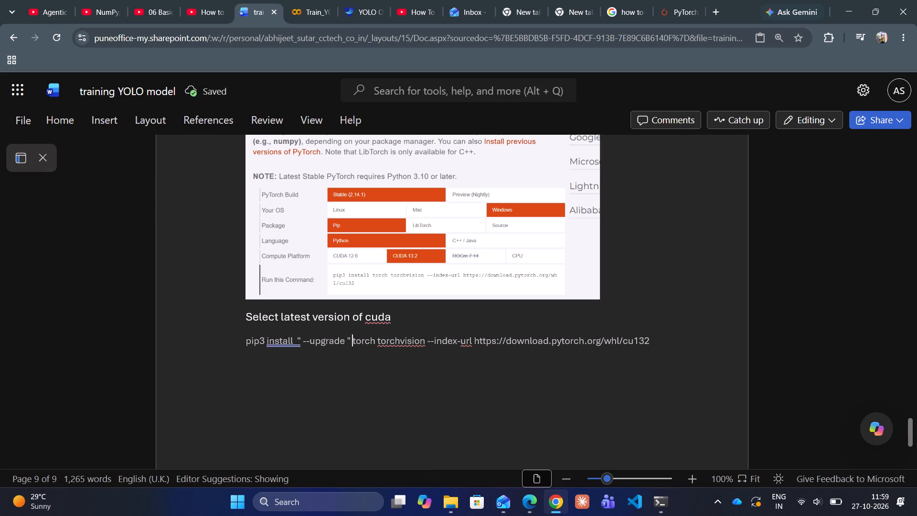
Start a note below the command reading "Insert this --upgrade", with two separate hyphens instead of a dash.
click(350, 381)
text(insert this)
key(space)
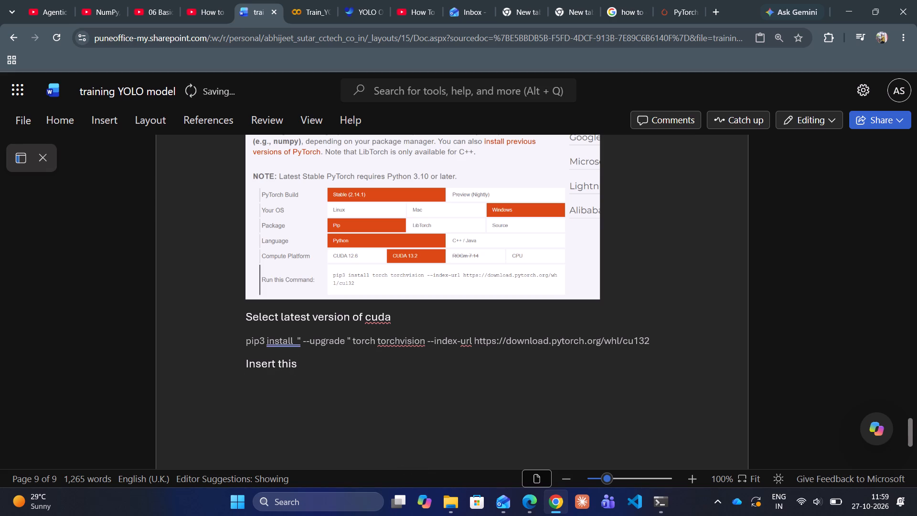
text(--)
text(upgrade)
key(space)
click(305, 367)
key(minus)
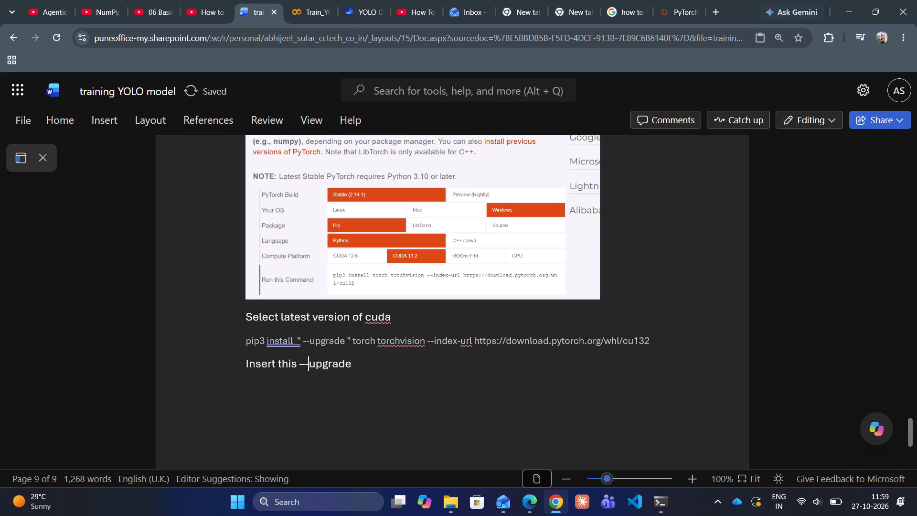
key(BackSpace)
key(BackSpace)
text(--)
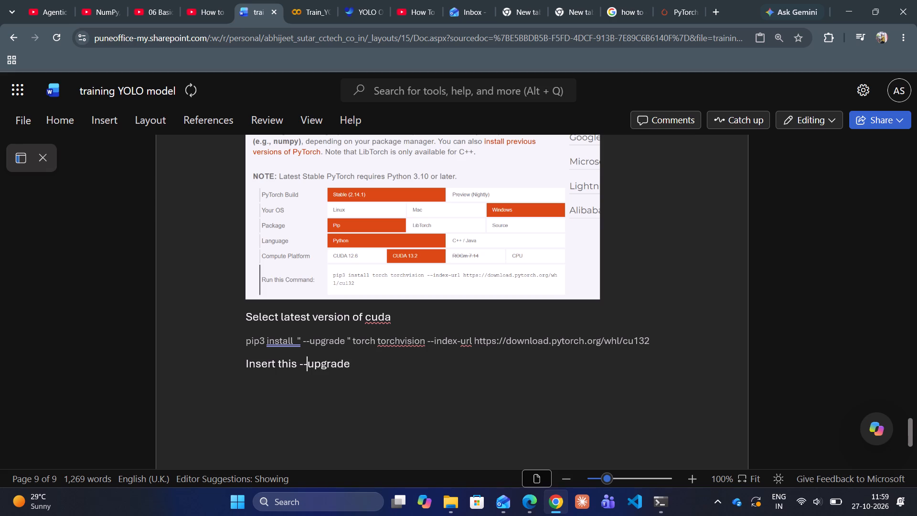
Complete the note after "--upgrade" with "in the command above as shown so that it will upgrade existing system.".
click(355, 356)
text(in betewwn)
key(space)
key(BackSpace)
key(BackSpace)
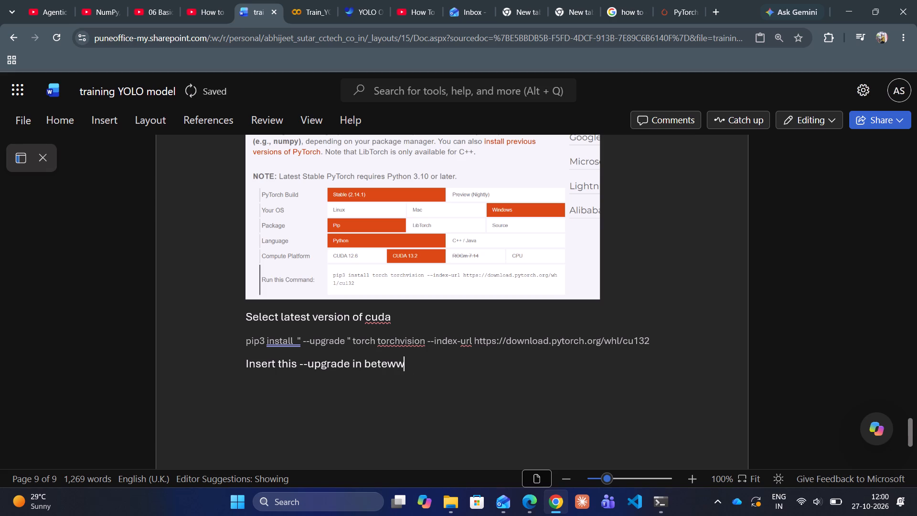
key(BackSpace)
key(BackSpace)
key(BackSpace)
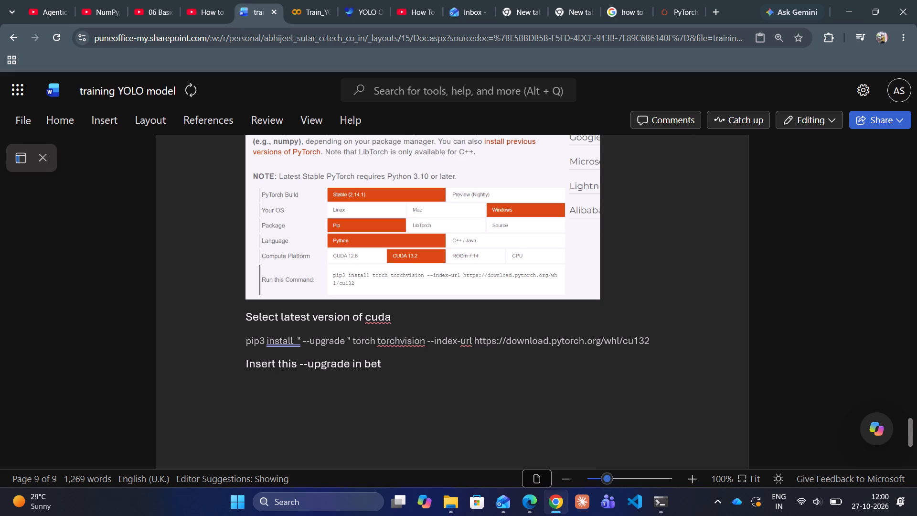
key(BackSpace)
key(BackSpace)
key(BackSpace)
text(the)
key(space)
key(c)
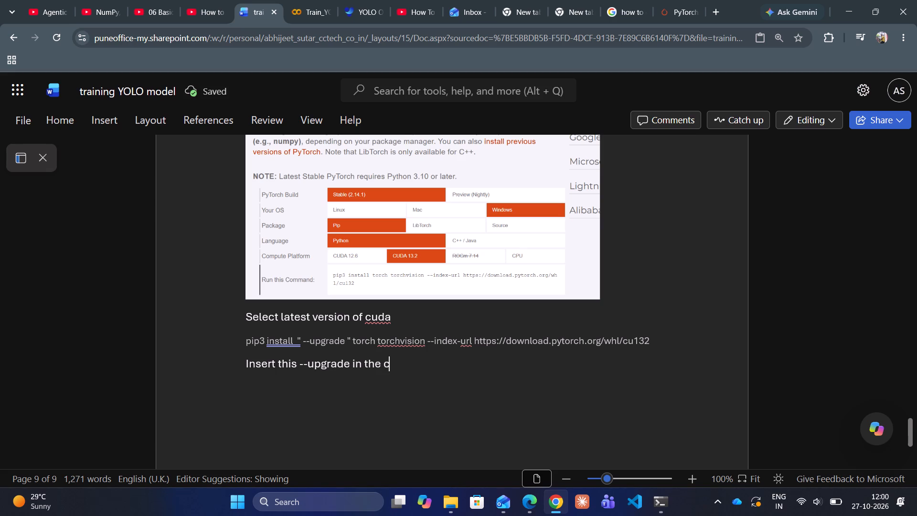
text(ommand)
key(space)
text(above as shown so that)
key(space)
text(it will upgrade existing system)
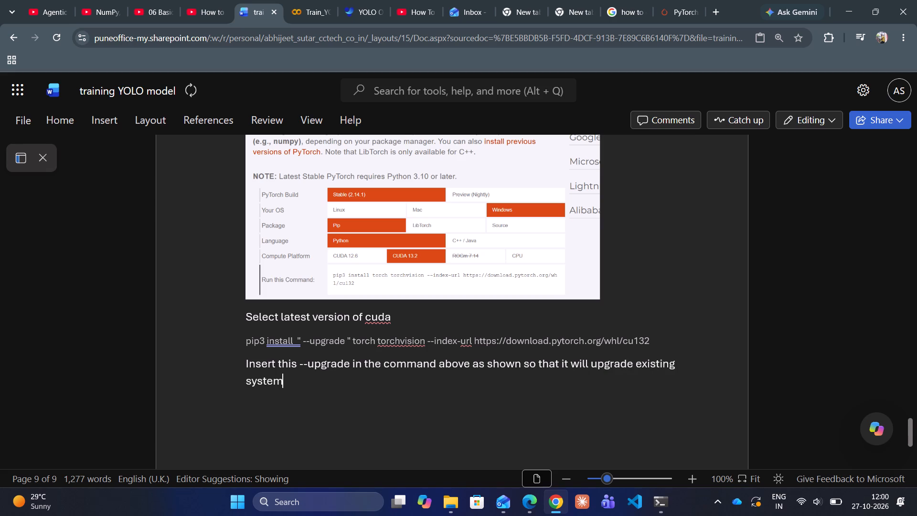
key(period)
Check the PyTorch upgrade's progress in Anaconda Prompt and play the YouTube tutorial onward from 18:12.
click(210, 0)
click(587, 260)
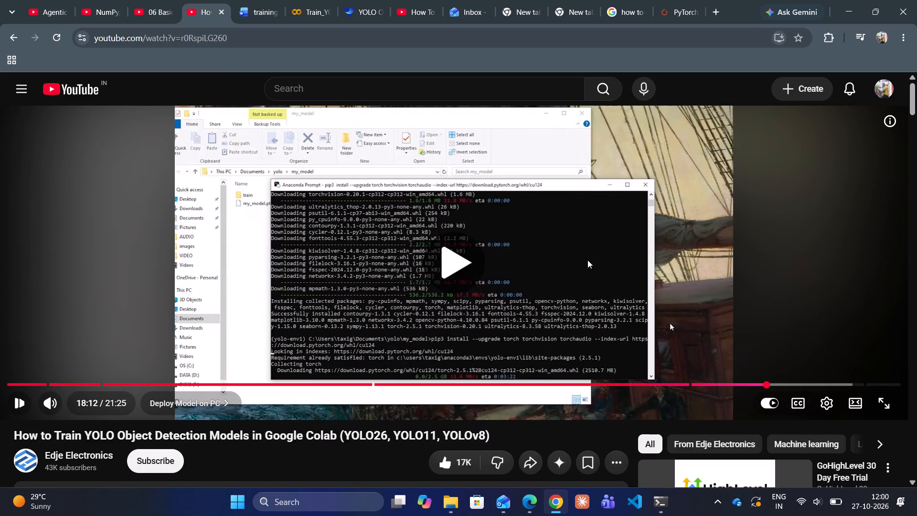
click(656, 502)
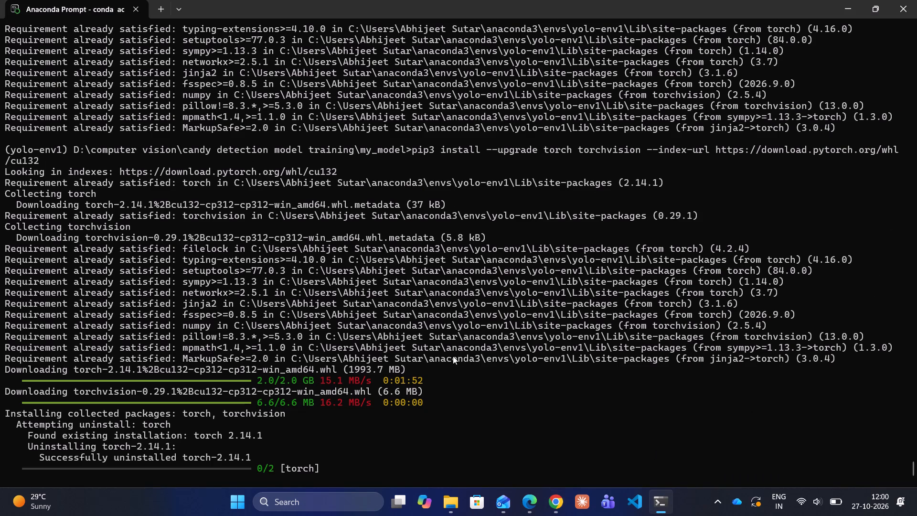
scroll(423, 408, down, 4)
scroll(413, 360, down, 6)
key(Return)
click(553, 506)
click(566, 266)
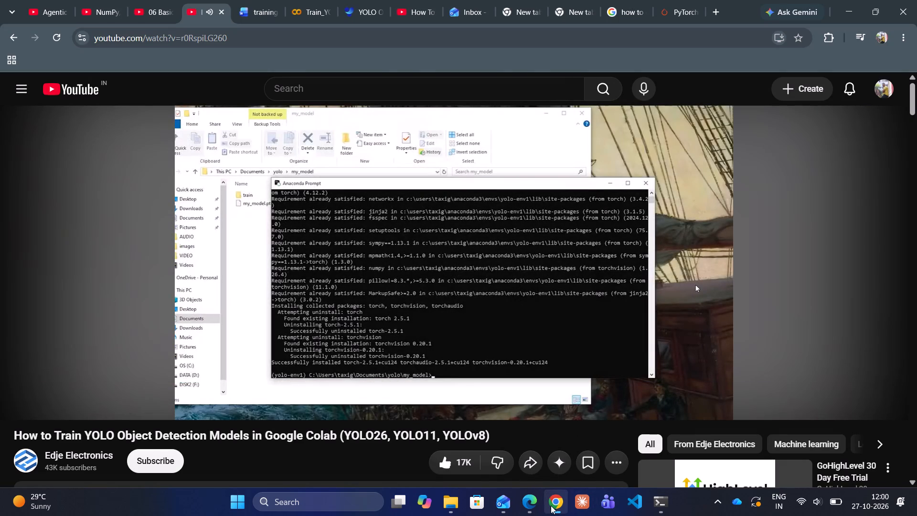
Append "This will install the necessary drivers required like CUDNN drivers for the GPU." to the --upgrade note in the Word document, ending with a new line.
click(239, 3)
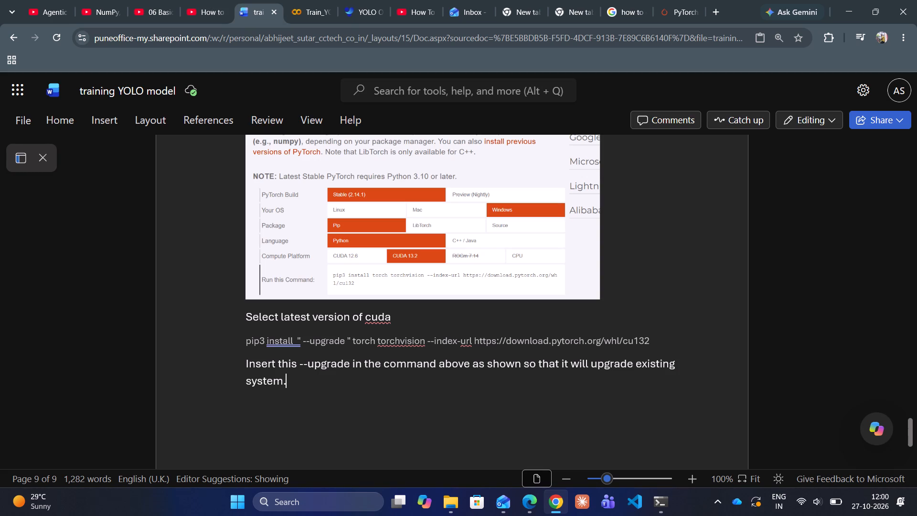
key(space)
key(shift+i)
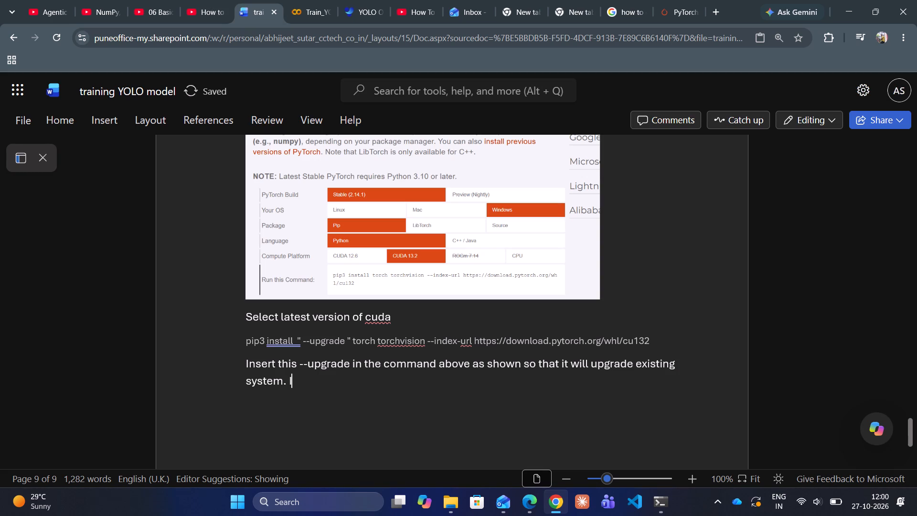
key(BackSpace)
text(This)
key(space)
text(will install the necessary drivers)
key(space)
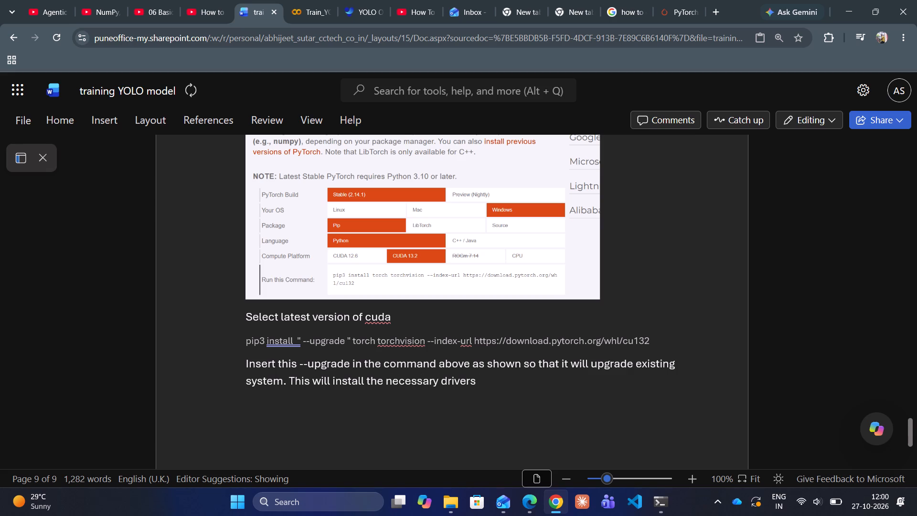
text(required)
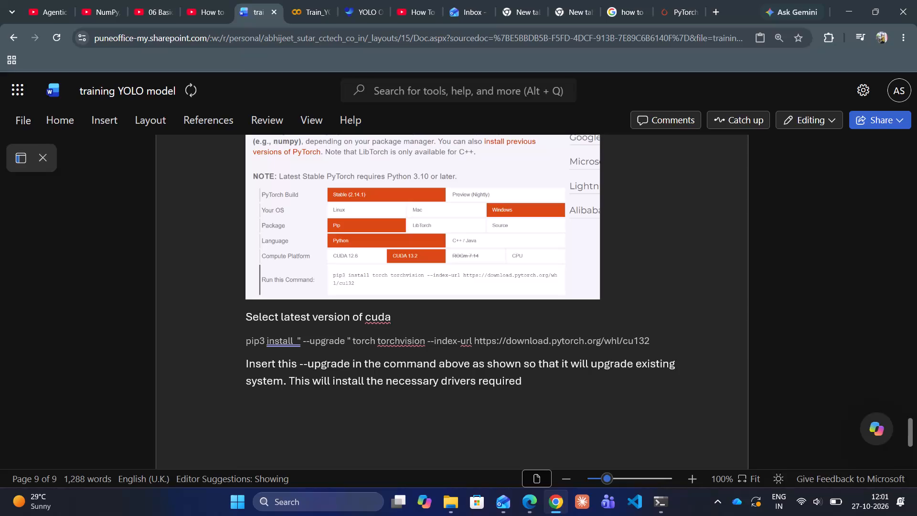
key(space)
key(i)
key(BackSpace)
text(like)
key(space)
text(CUDNN)
key(space)
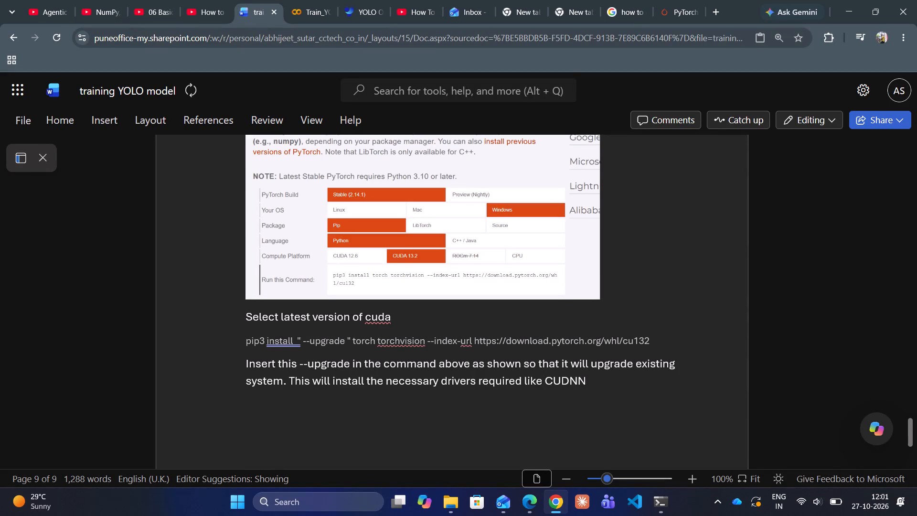
text(drivers)
key(space)
text(for the GPU)
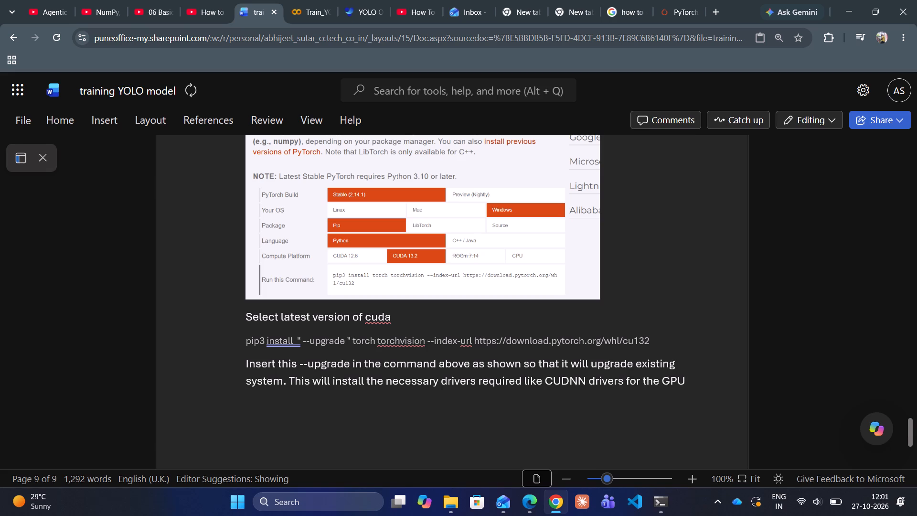
key(period)
key(Return)
Review the document's deployment section, from its heading to the CUDA install notes at the end.
scroll(436, 434, up, 3)
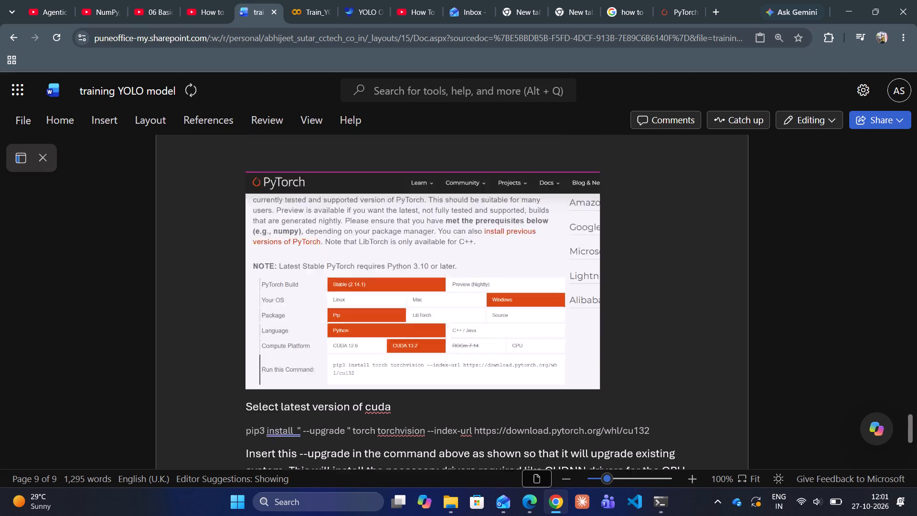
scroll(324, 428, up, 5)
scroll(323, 366, up, 3)
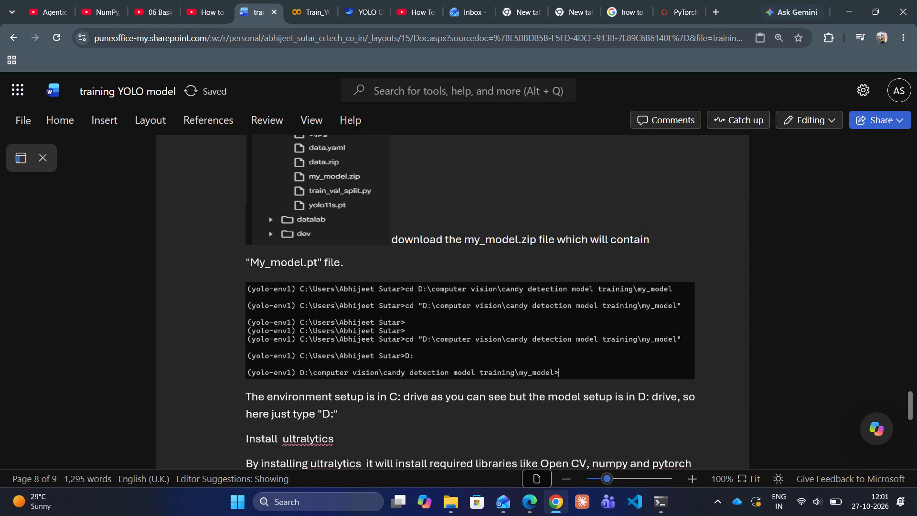
scroll(322, 364, up, 5)
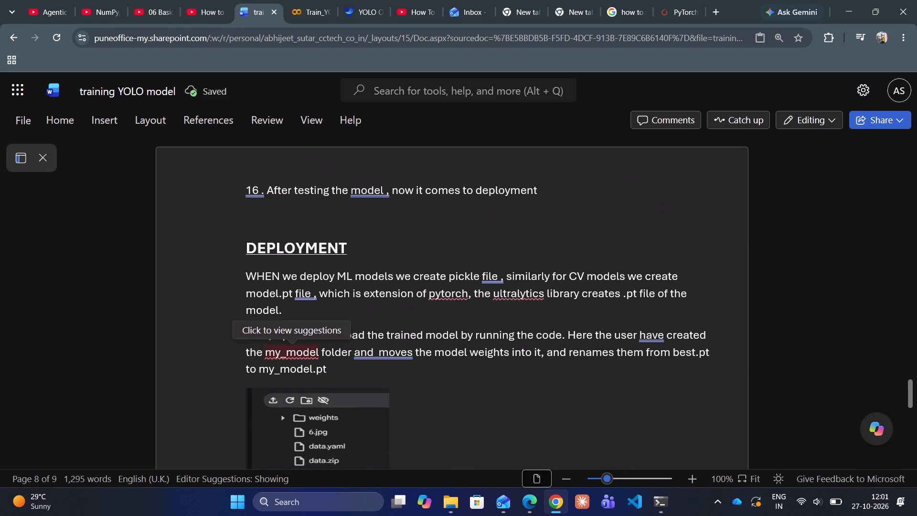
scroll(303, 349, down, 14)
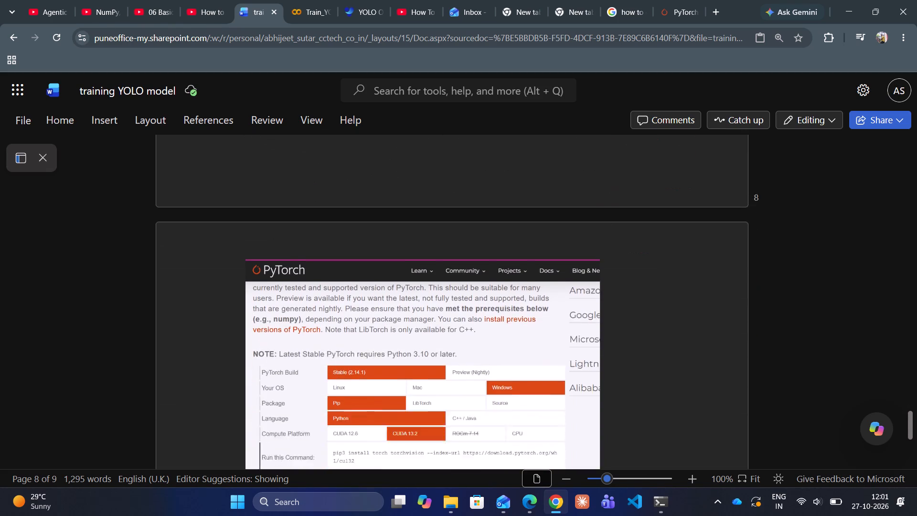
scroll(303, 349, down, 3)
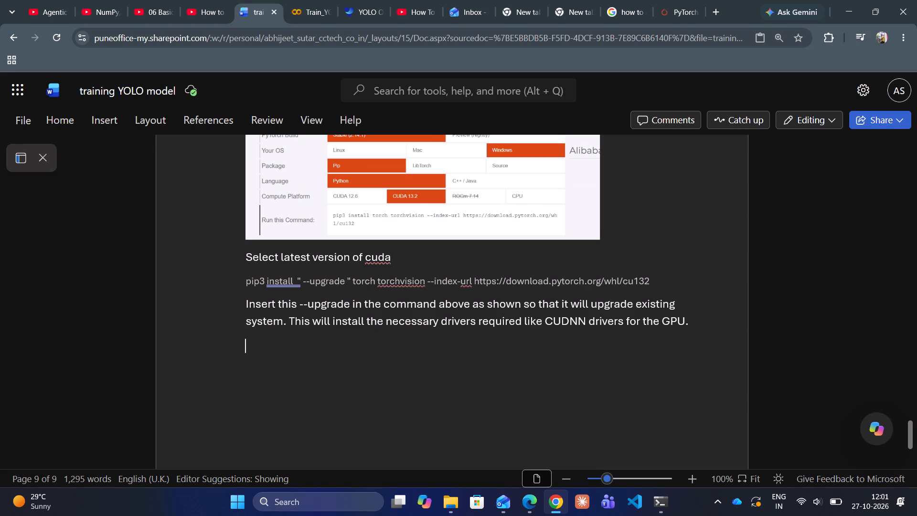
Check the PyTorch upgrade in Anaconda Prompt and play the YouTube tutorial onward, pausing at 18:27.
click(658, 504)
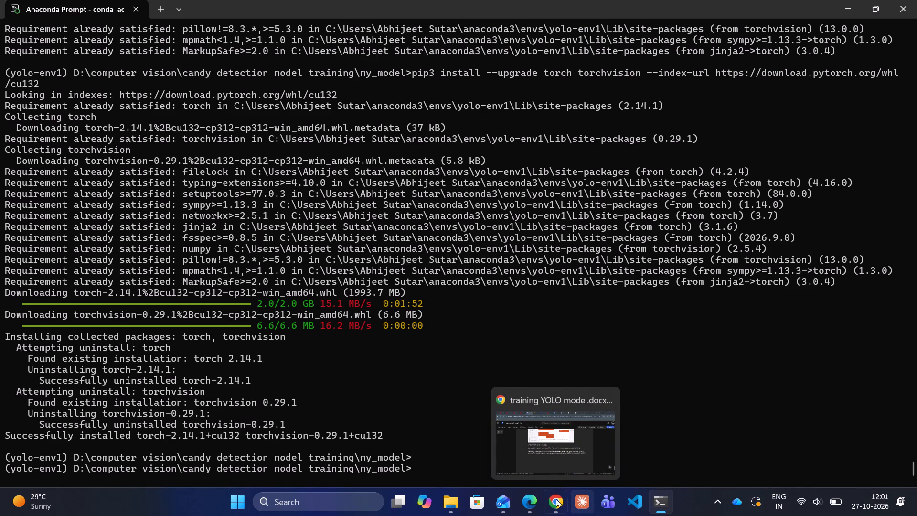
click(529, 505)
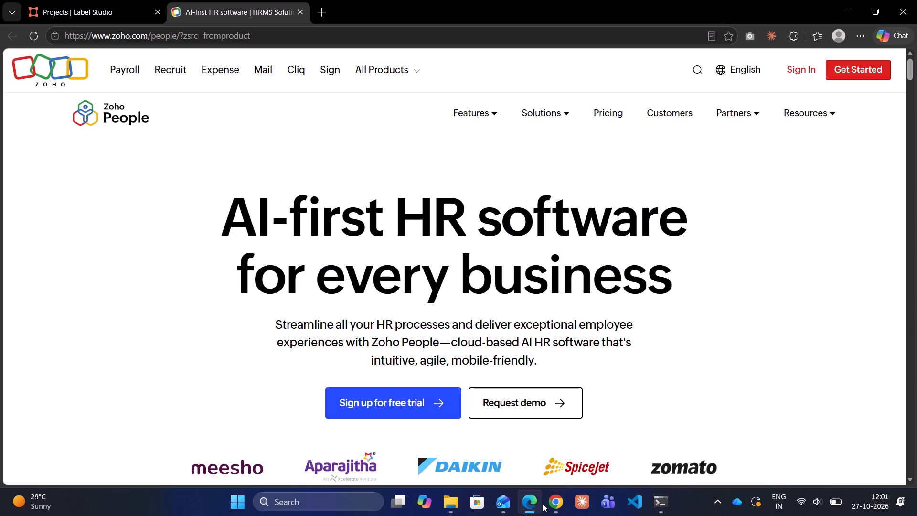
click(548, 503)
click(212, 0)
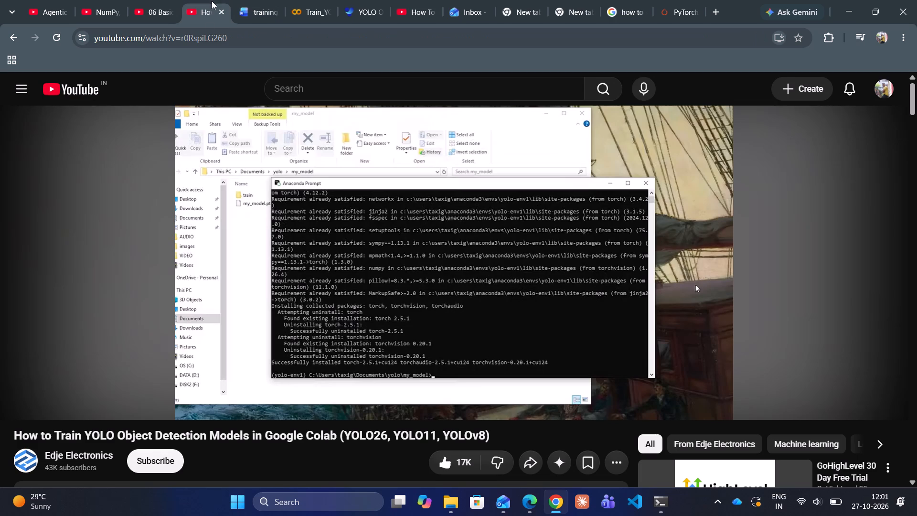
click(502, 271)
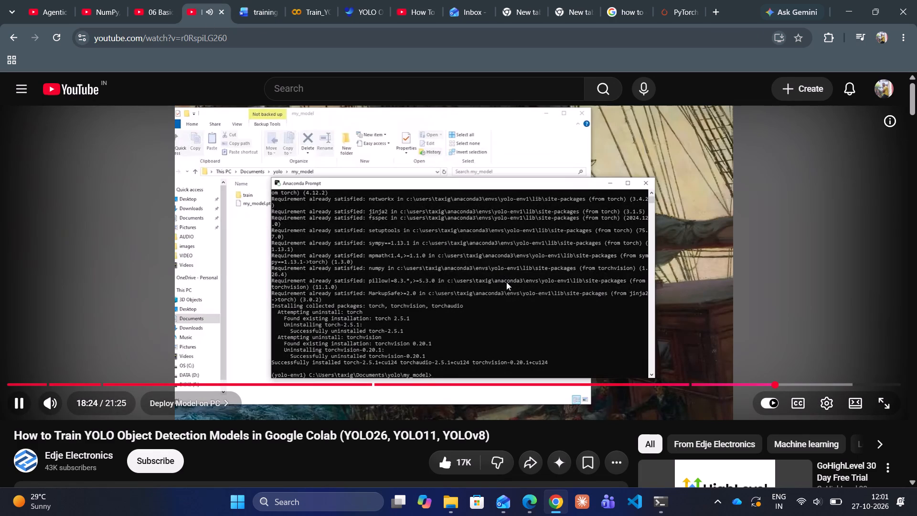
click(512, 290)
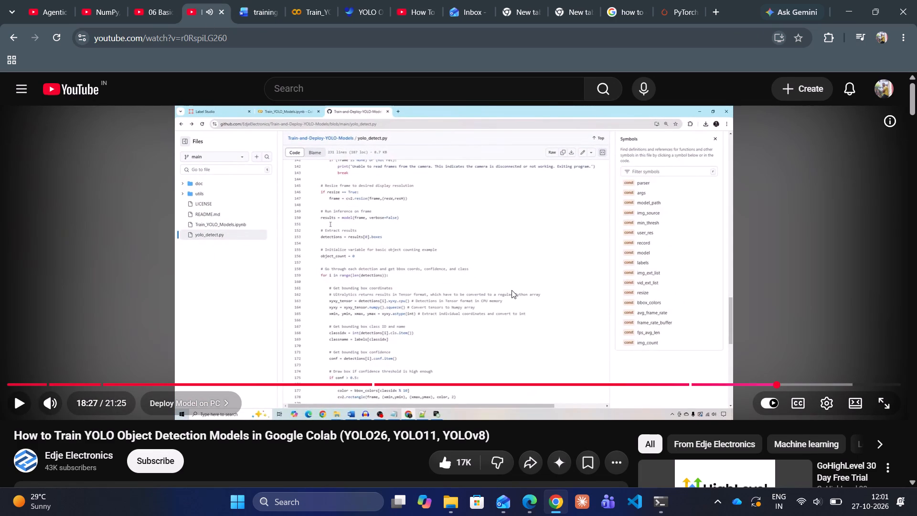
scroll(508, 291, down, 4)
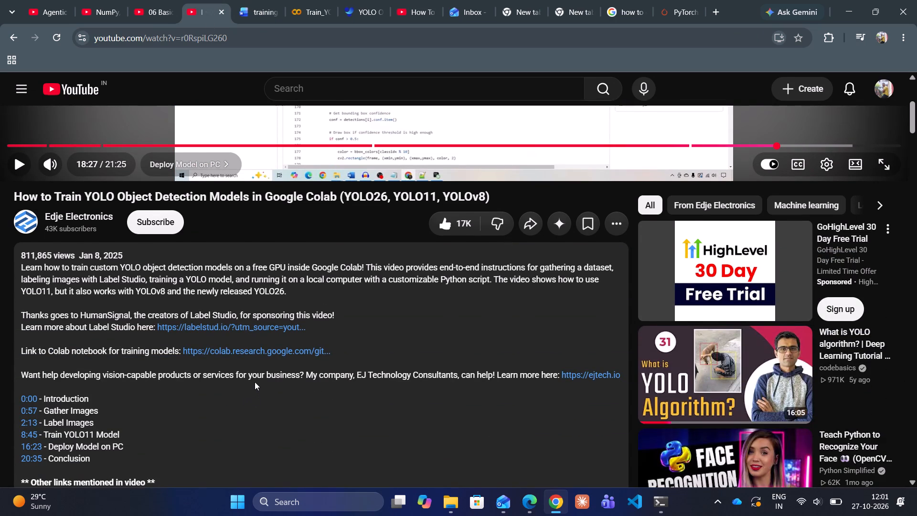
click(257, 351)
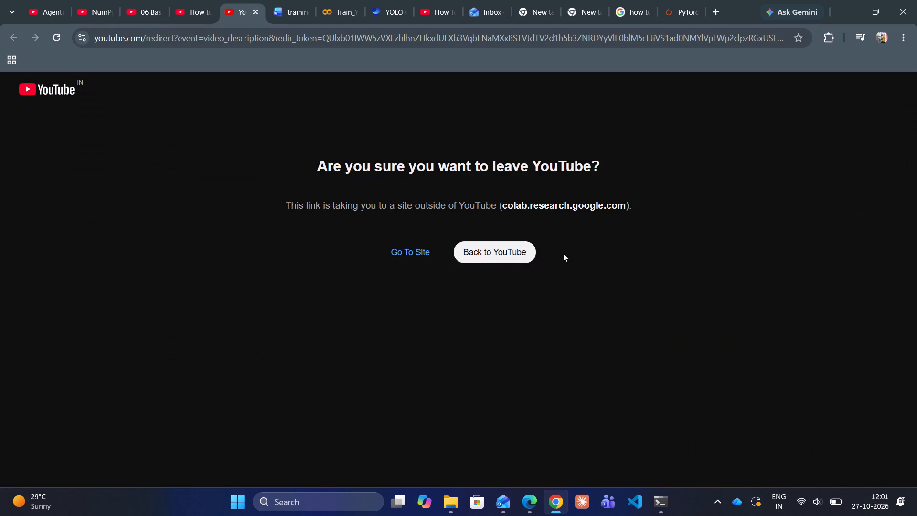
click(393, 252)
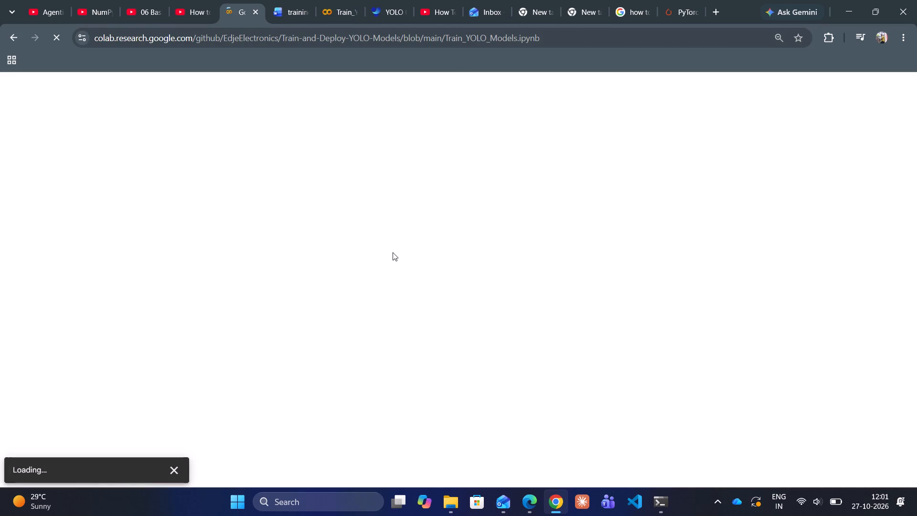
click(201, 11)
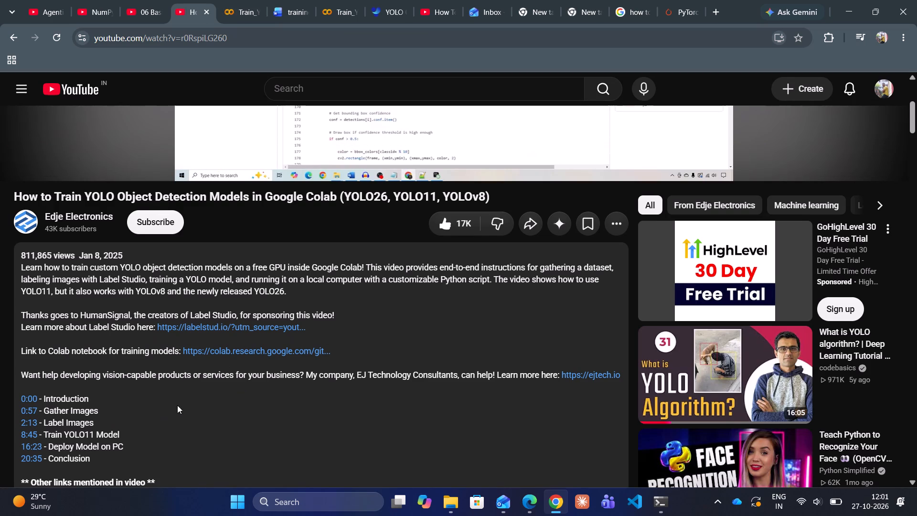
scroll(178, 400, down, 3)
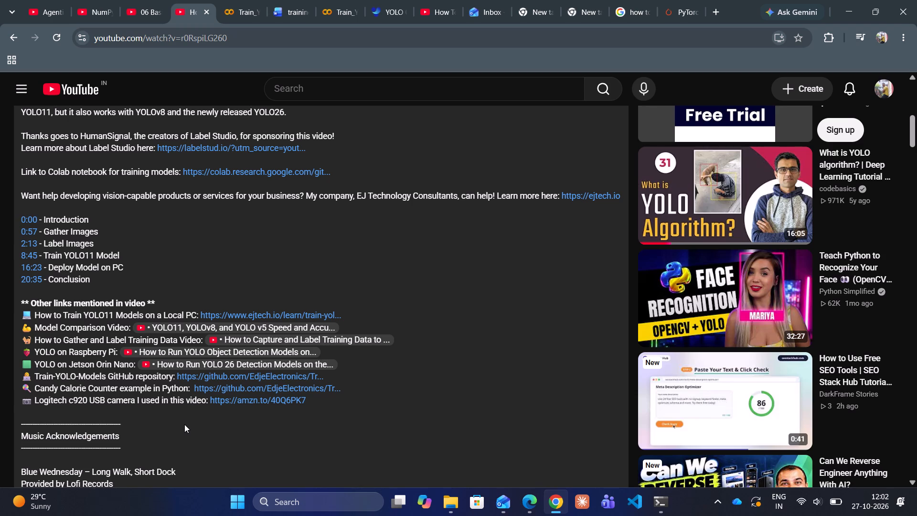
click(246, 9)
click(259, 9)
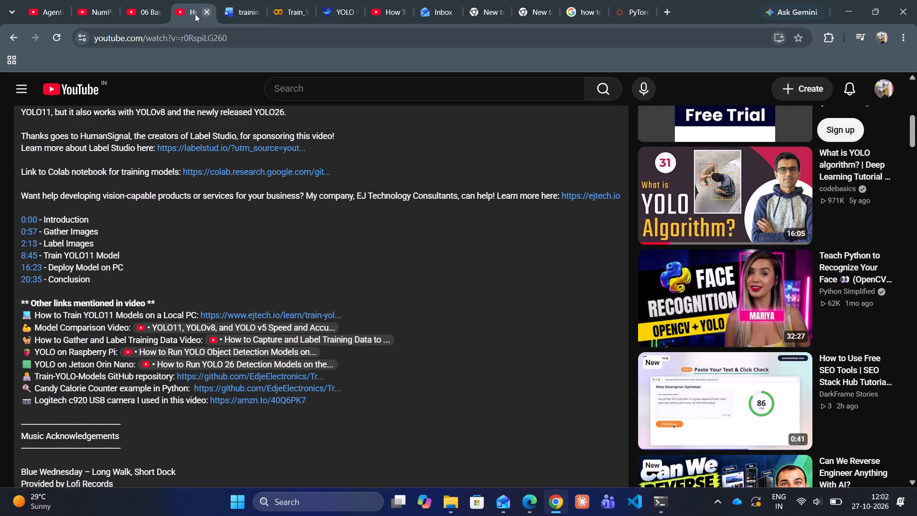
Open the Train-YOLO-Models GitHub repository linked in the video description.
click(268, 376)
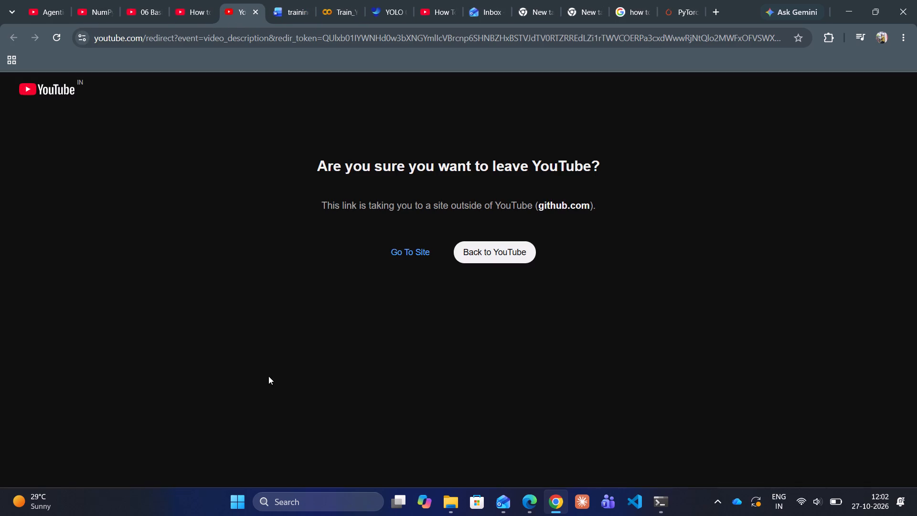
click(407, 249)
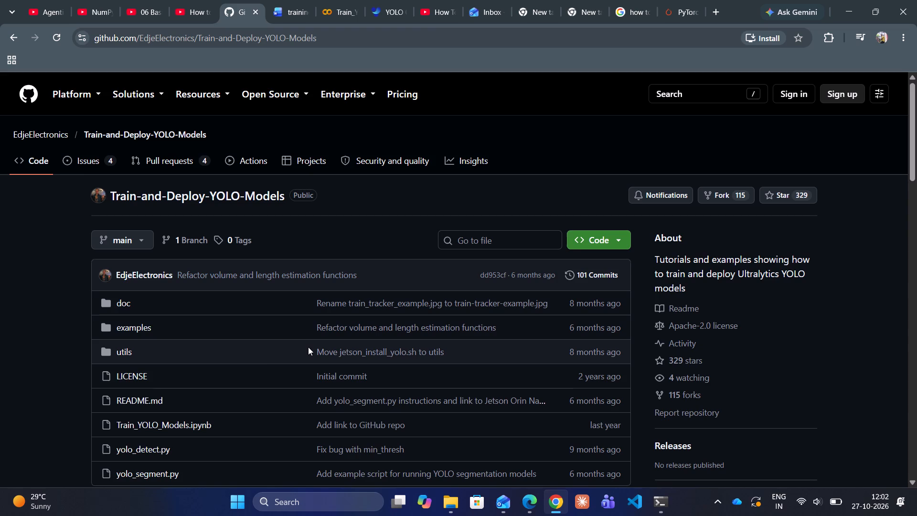
scroll(272, 360, down, 2)
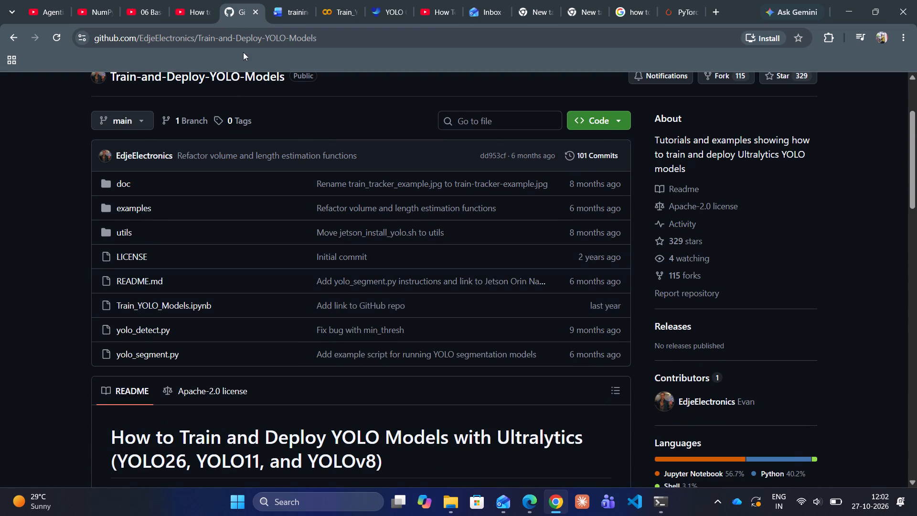
Compare the tutorial's paused yolo_detect.py frame with the GitHub repository page and check the repository's clone and download options.
click(205, 8)
scroll(361, 149, up, 6)
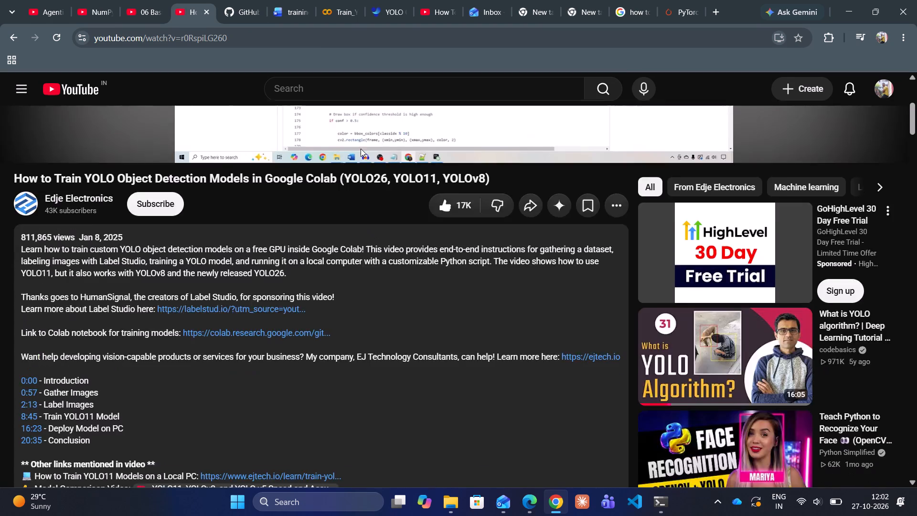
scroll(361, 149, up, 9)
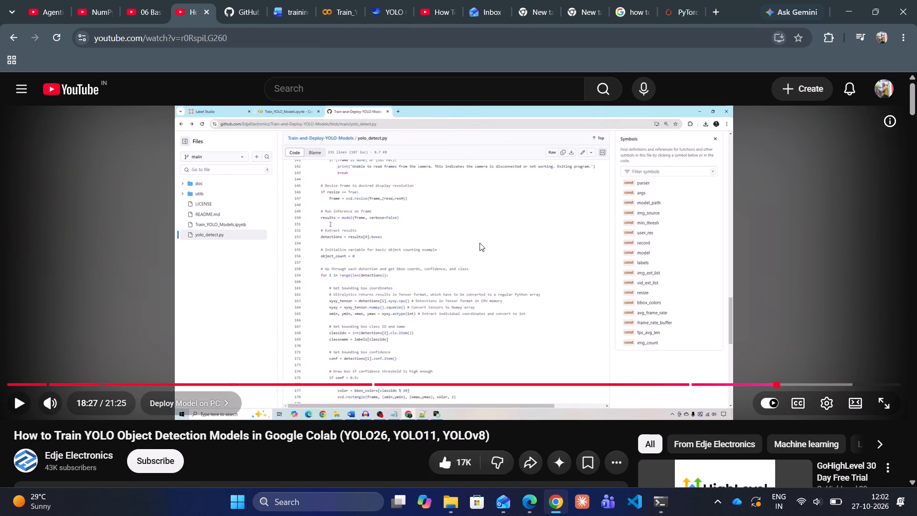
click(233, 0)
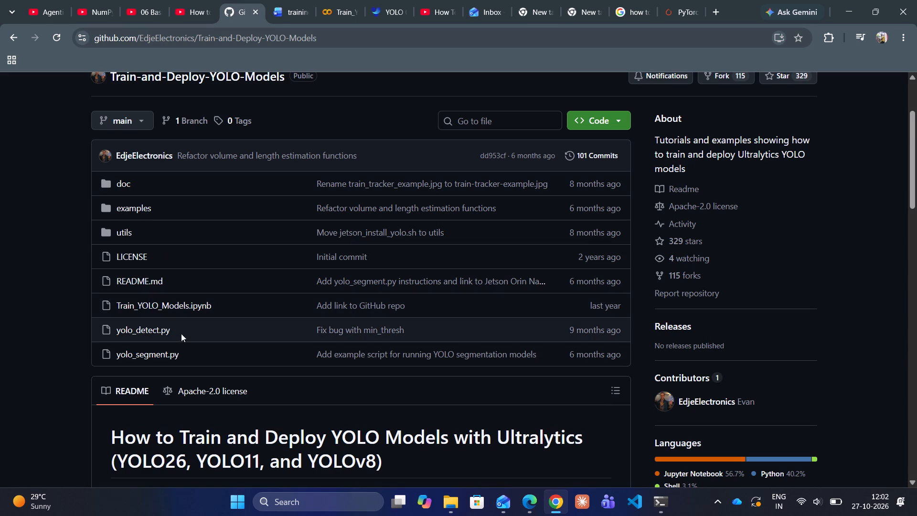
scroll(204, 237, up, 5)
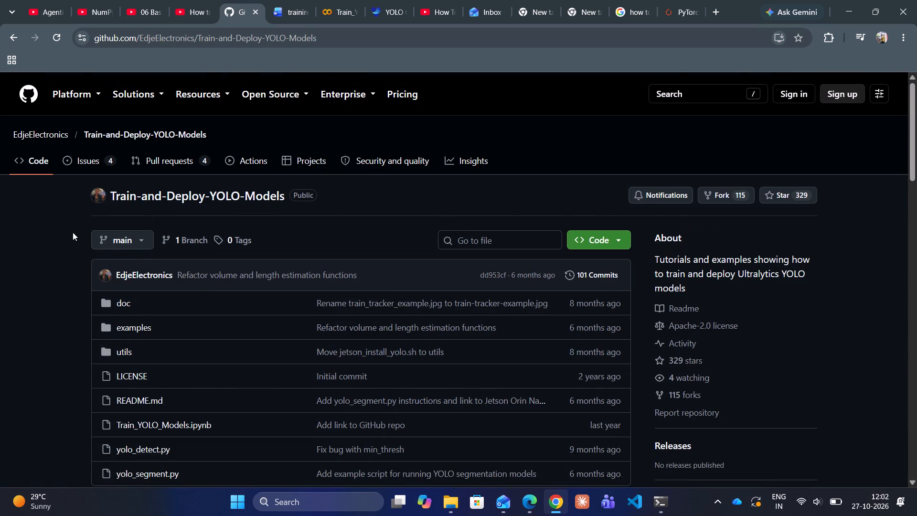
click(27, 157)
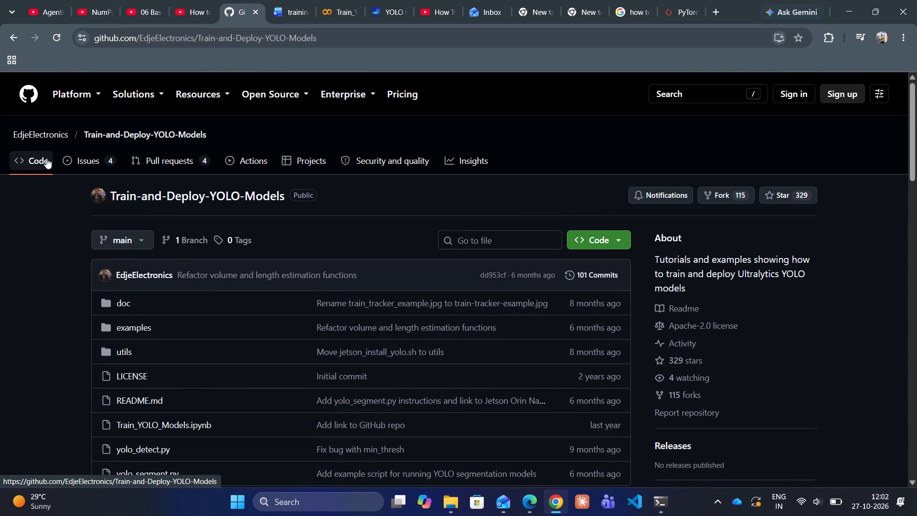
click(46, 158)
click(589, 236)
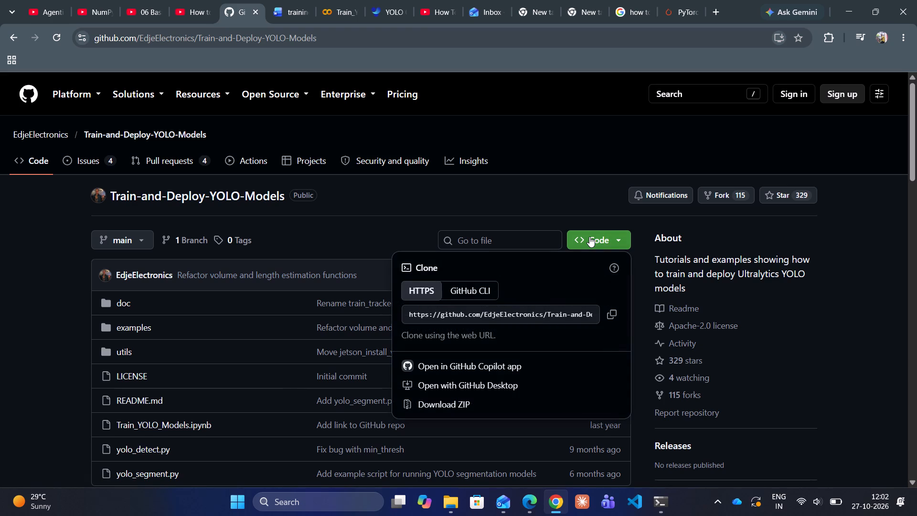
click(437, 203)
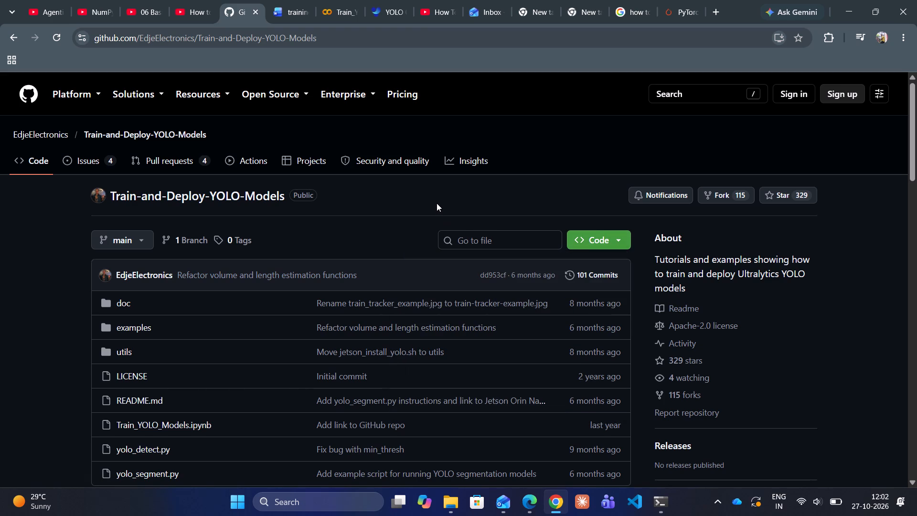
Glance at the Word document's CUDA notes and play the YouTube tutorial onward, pausing at 18:32.
click(287, 2)
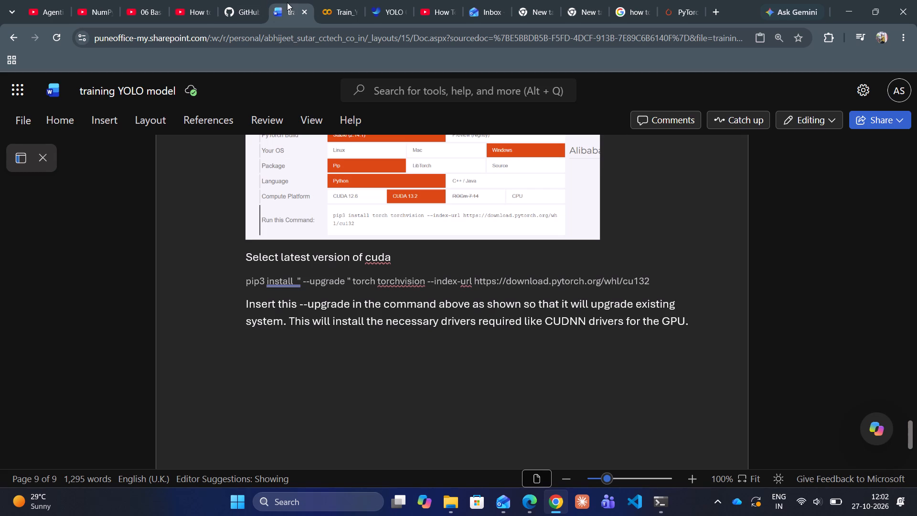
click(207, 0)
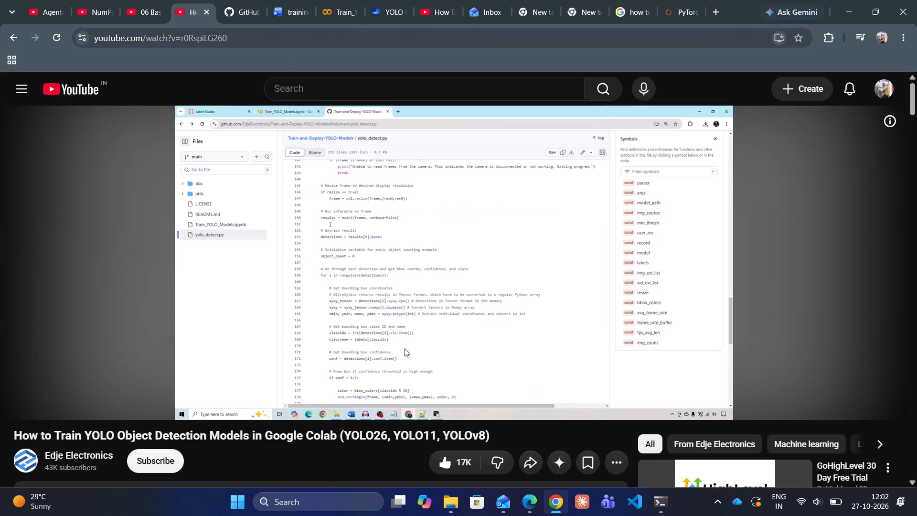
click(482, 323)
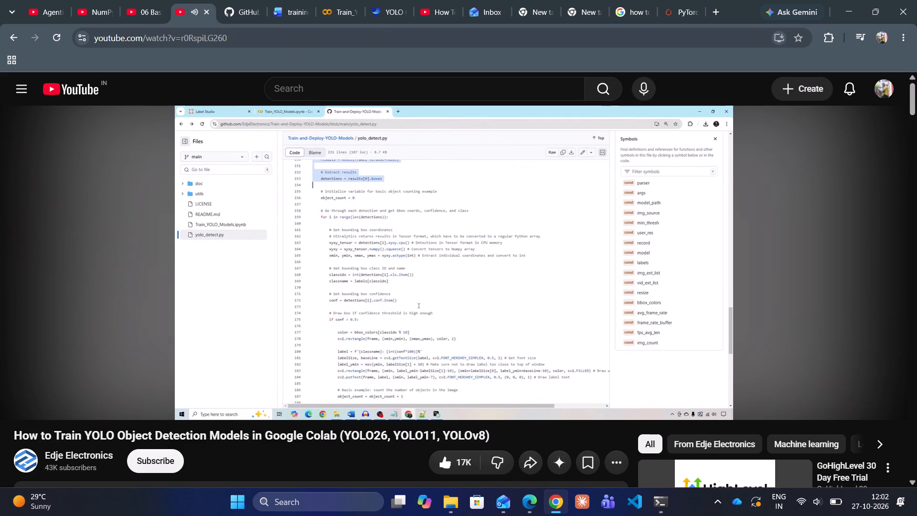
click(353, 215)
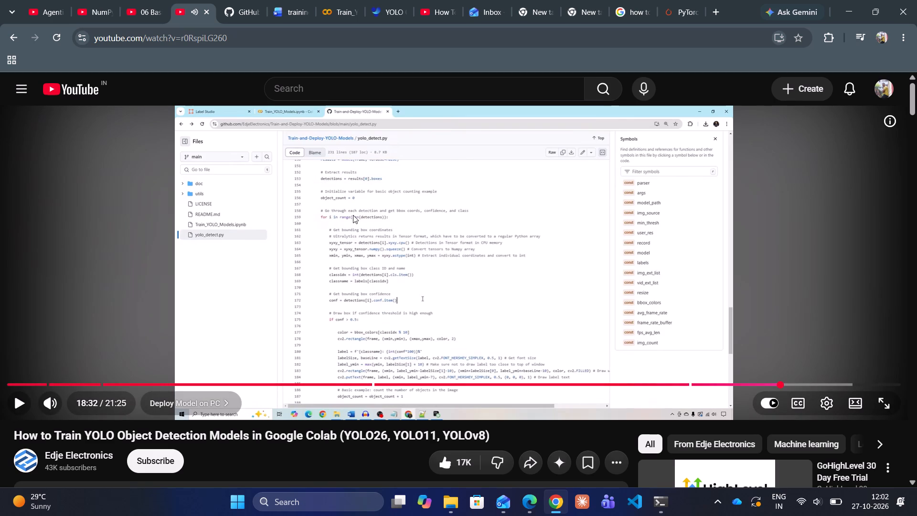
Open the yolo_detect.py script in the Train-and-Deploy-YOLO-Models GitHub repository.
click(262, 0)
scroll(146, 393, down, 1)
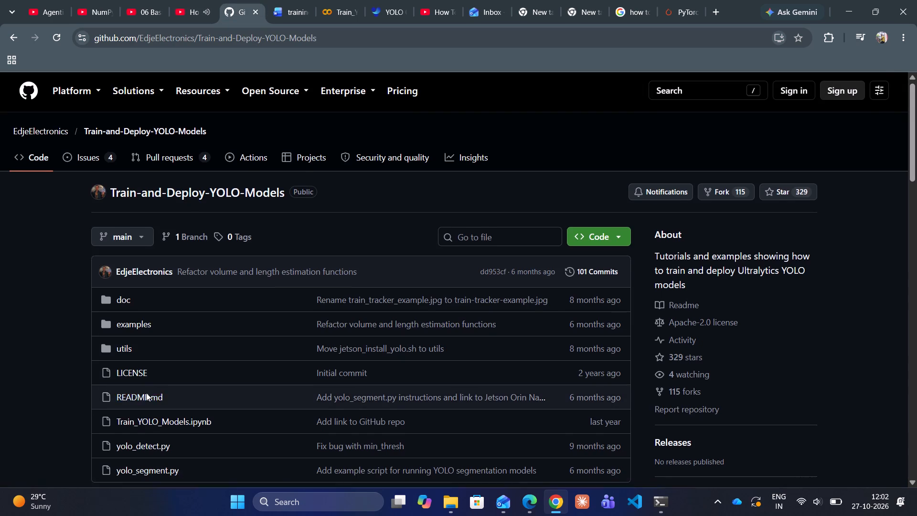
scroll(146, 393, down, 1)
click(158, 324)
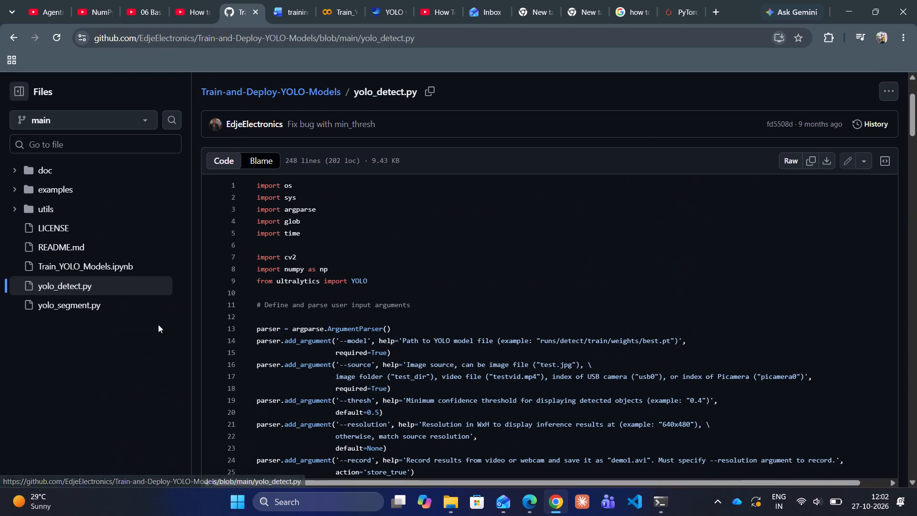
Read through the yolo_detect.py code from the input argument definitions down to the inference loop.
scroll(484, 230, down, 4)
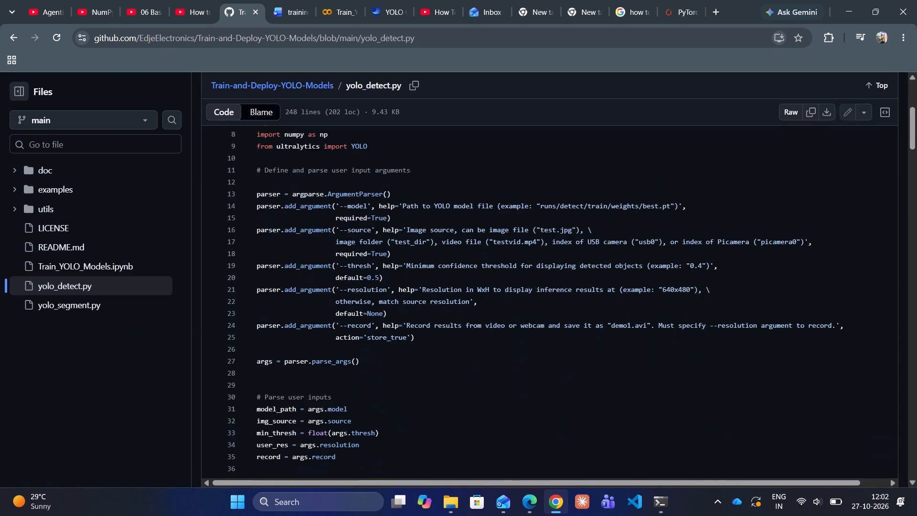
scroll(484, 229, down, 7)
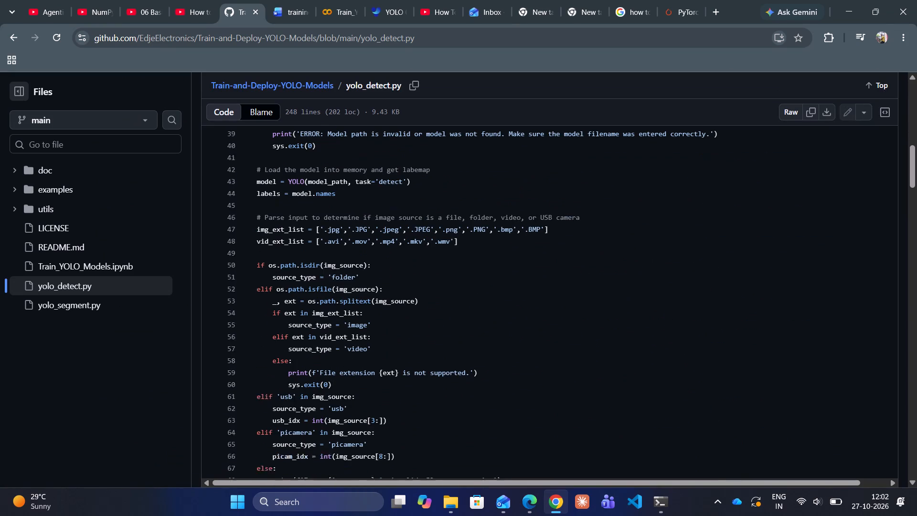
scroll(484, 230, down, 8)
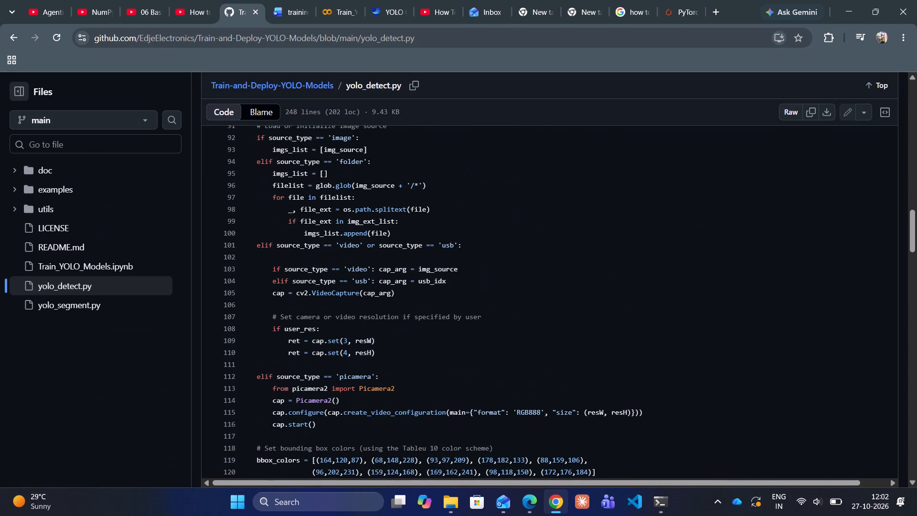
scroll(484, 230, down, 6)
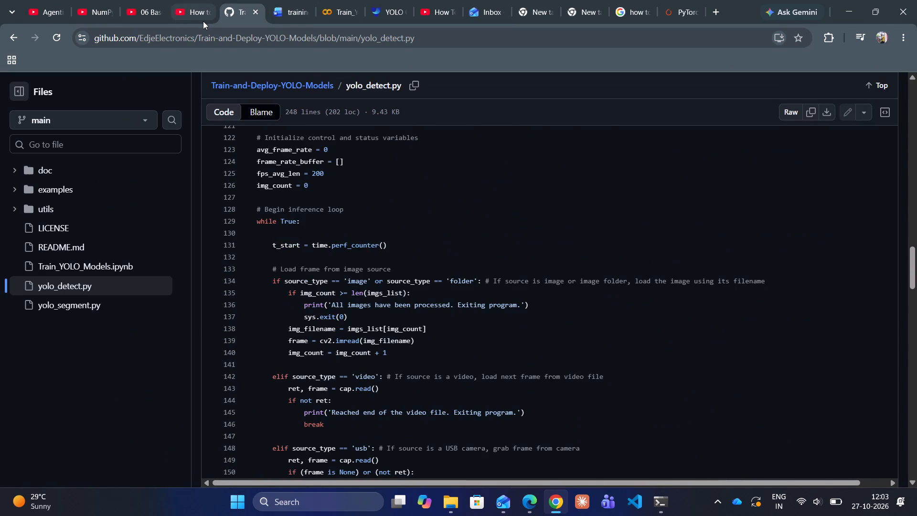